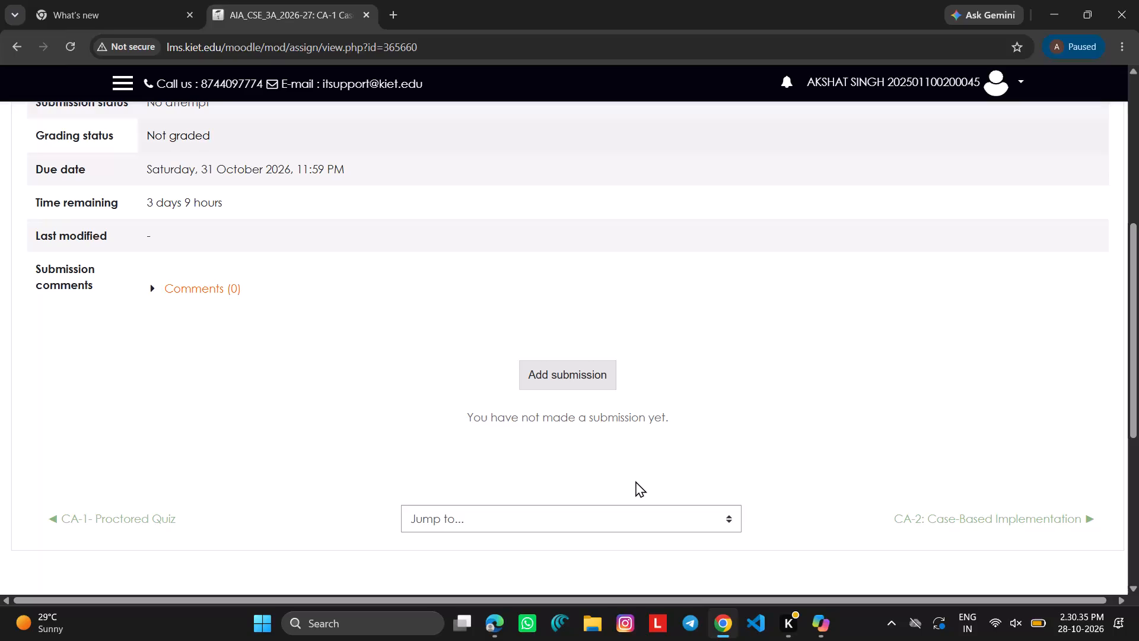
# Return from the CA-1 Case Study page to the LMS dashboard and open the 2026_2027 Operating System CS206L course.
pyautogui.scroll(6, 635, 481)
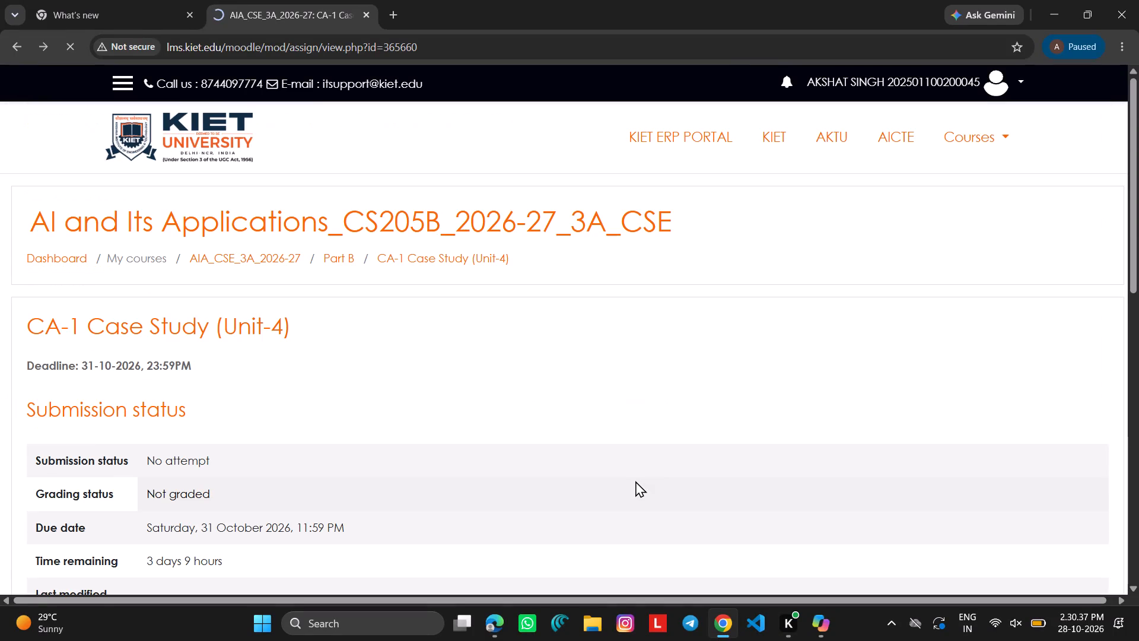
pyautogui.scroll(-2, 635, 481)
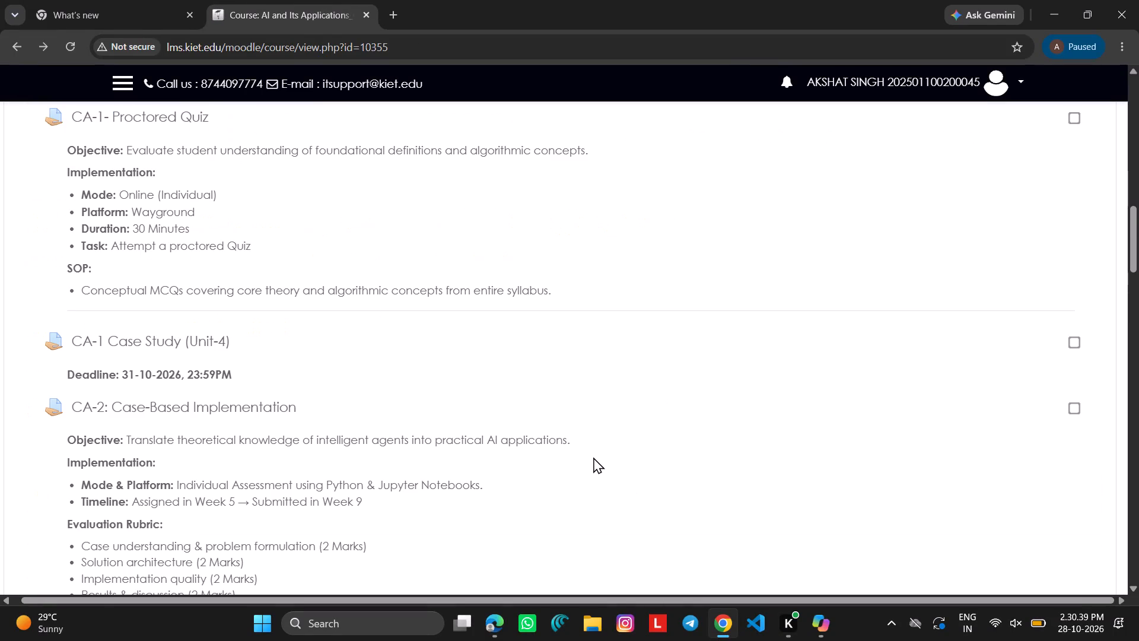
pyautogui.scroll(-4, 593, 457)
pyautogui.hscroll(9, 593, 457)
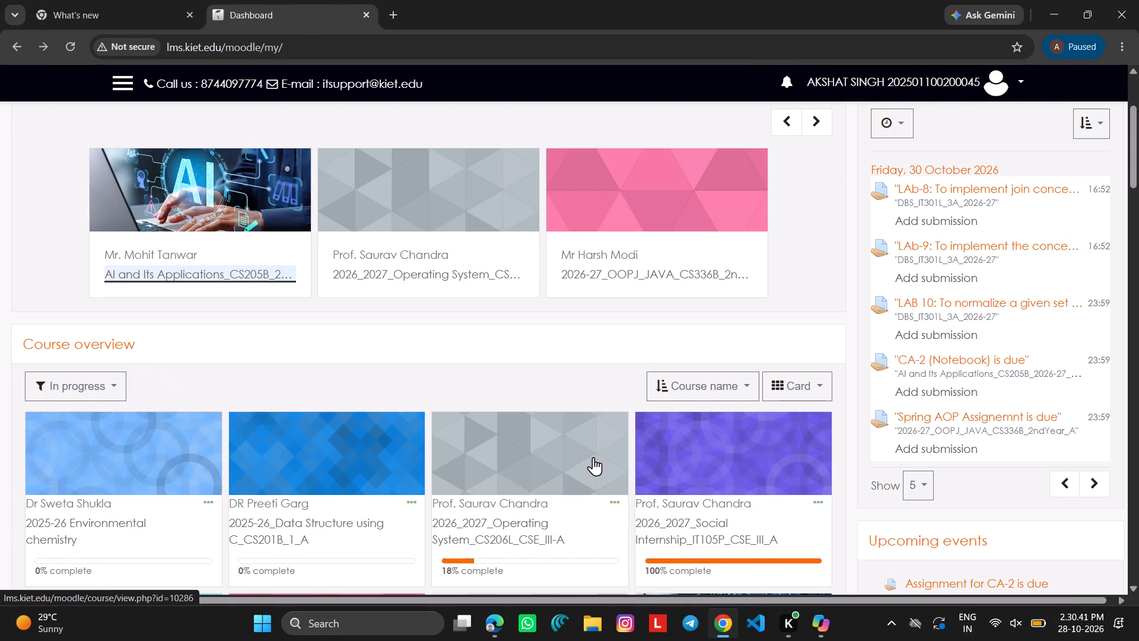
pyautogui.scroll(-1, 593, 457)
pyautogui.moveTo(483, 258); pyautogui.dragTo(492, 249)
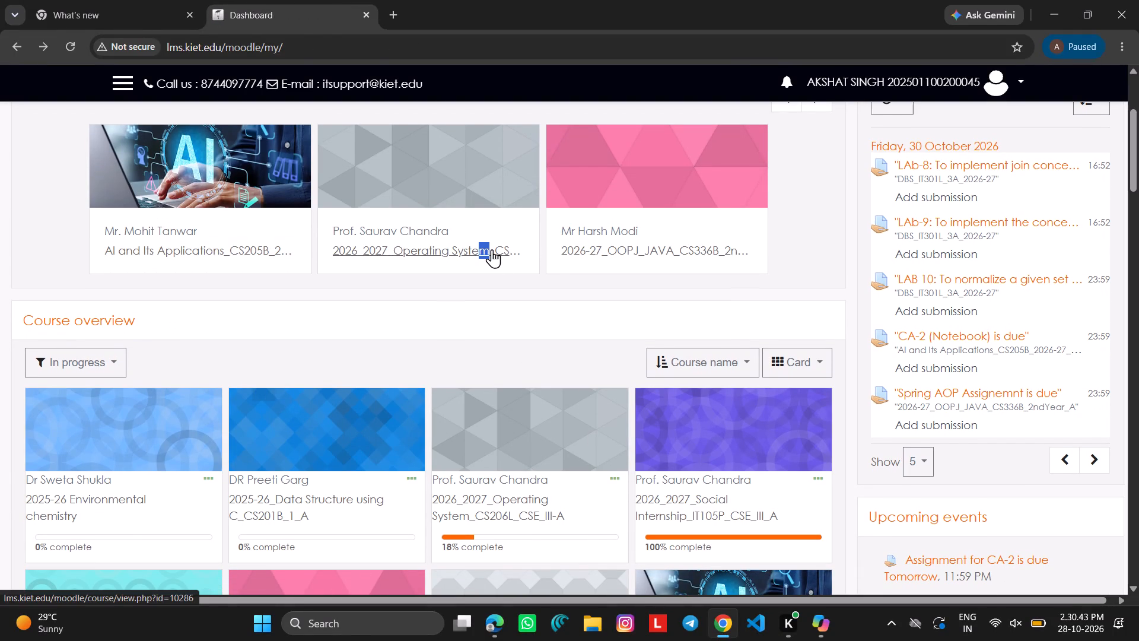
pyautogui.click(492, 249)
# Open Lab Practical-12 (First Fit) and download its submitted PRACTICAL 12.pdf, keeping the blocked file.
pyautogui.scroll(-4, 689, 398)
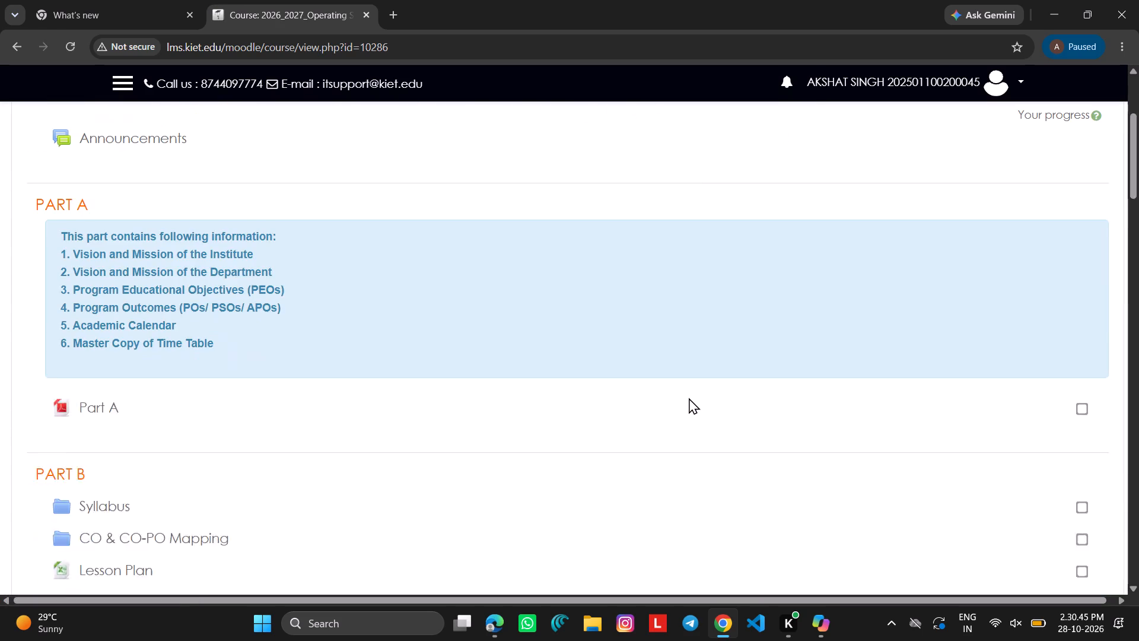
pyautogui.scroll(-10, 689, 398)
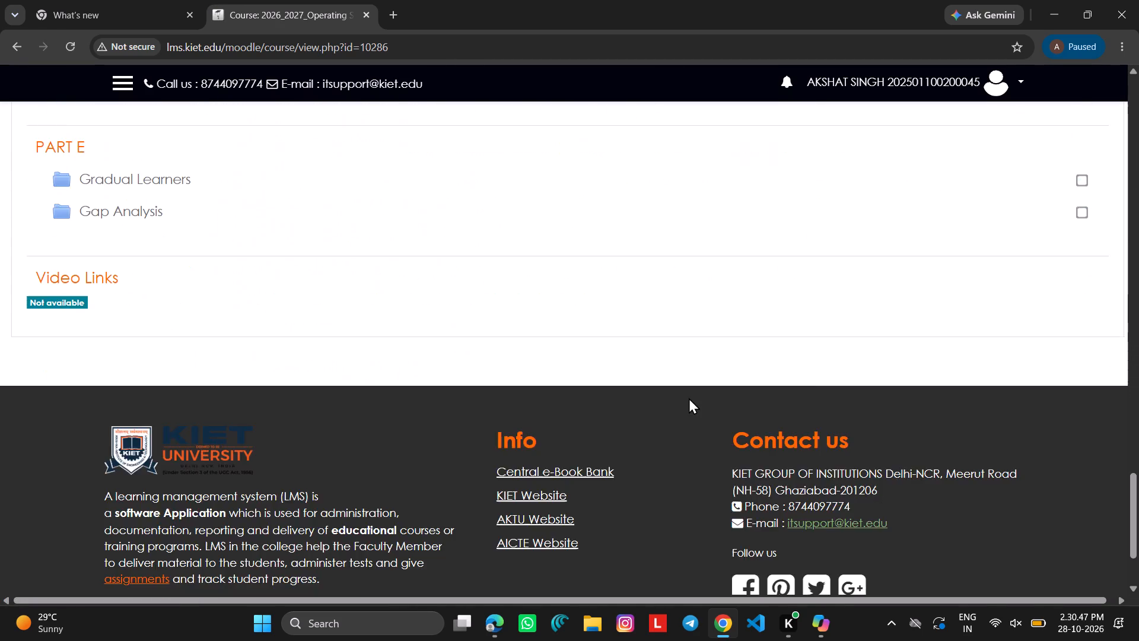
pyautogui.scroll(6, 689, 398)
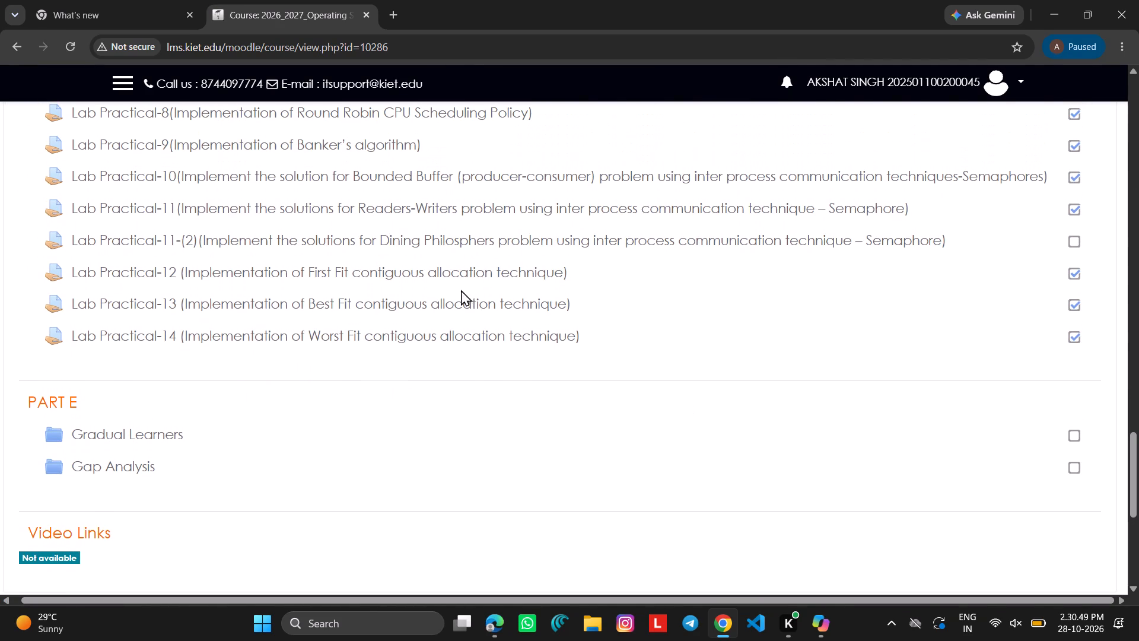
pyautogui.click(476, 278)
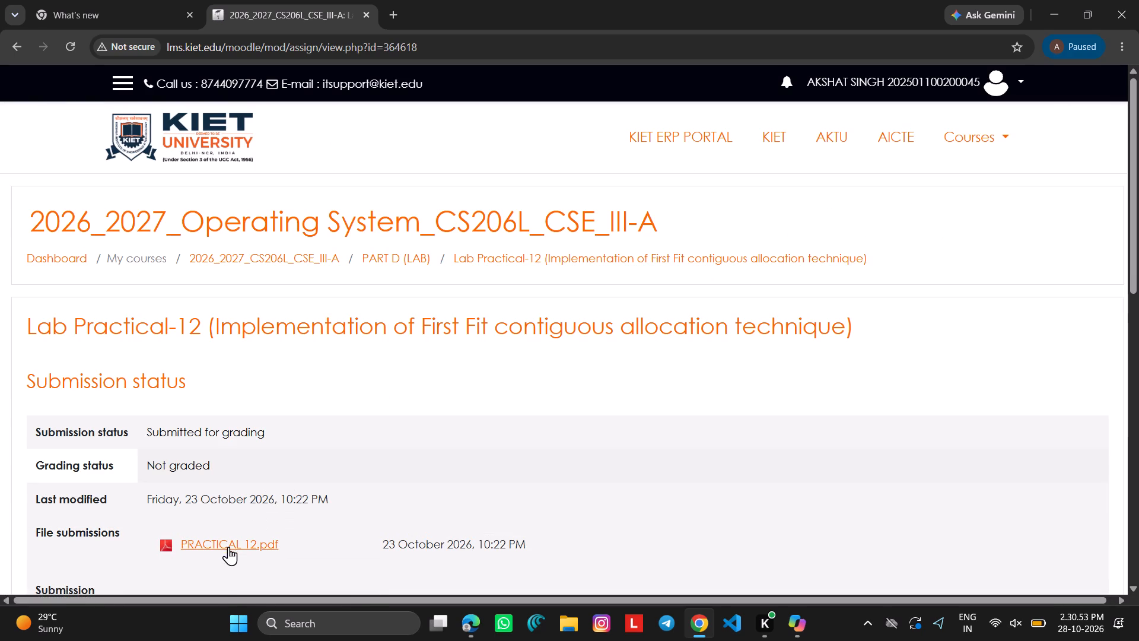
pyautogui.click(228, 547)
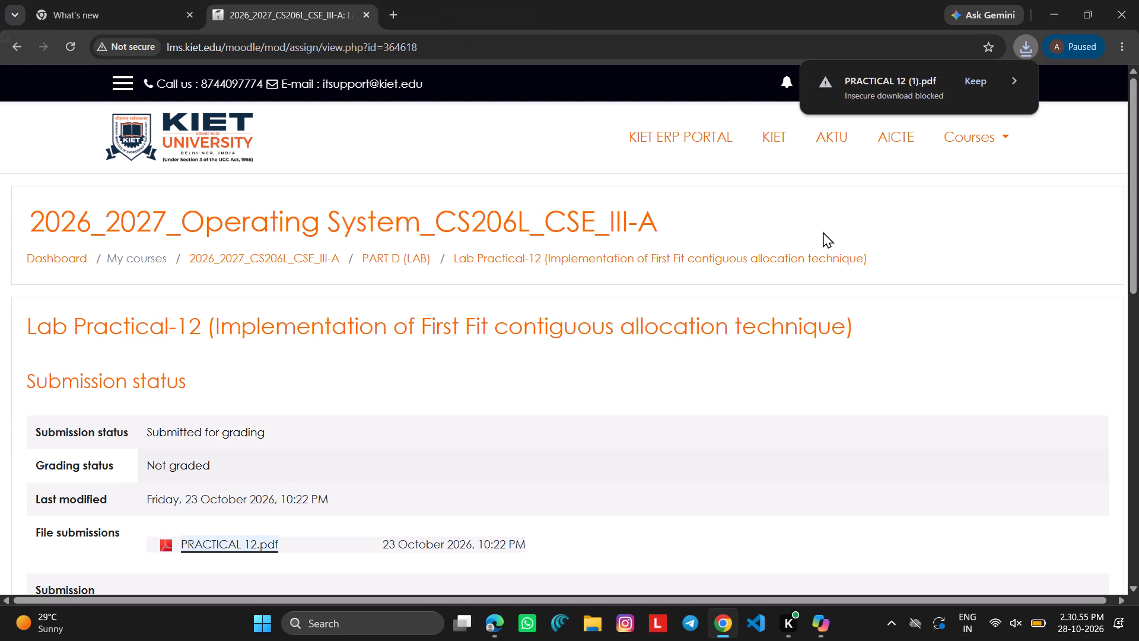
pyautogui.click(975, 79)
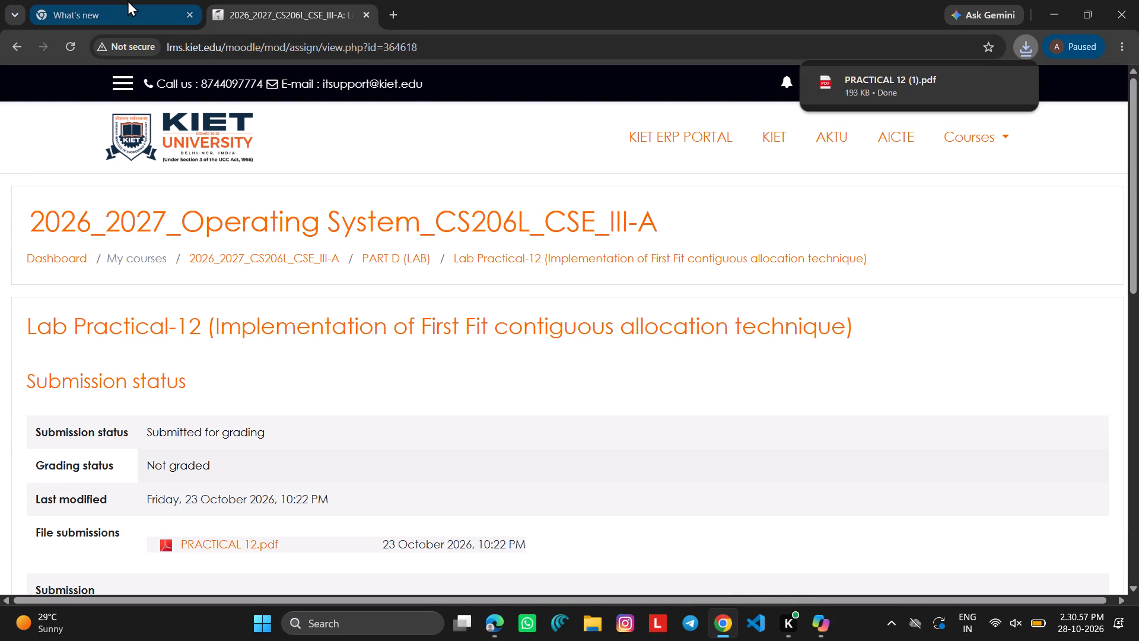
pyautogui.click(125, 0)
pyautogui.click(240, 0)
# Go back to the course, open Lab Practical-13 (Best Fit) and download its submitted PRACTICAL 13 (1).pdf.
pyautogui.hscroll(4, 376, 334)
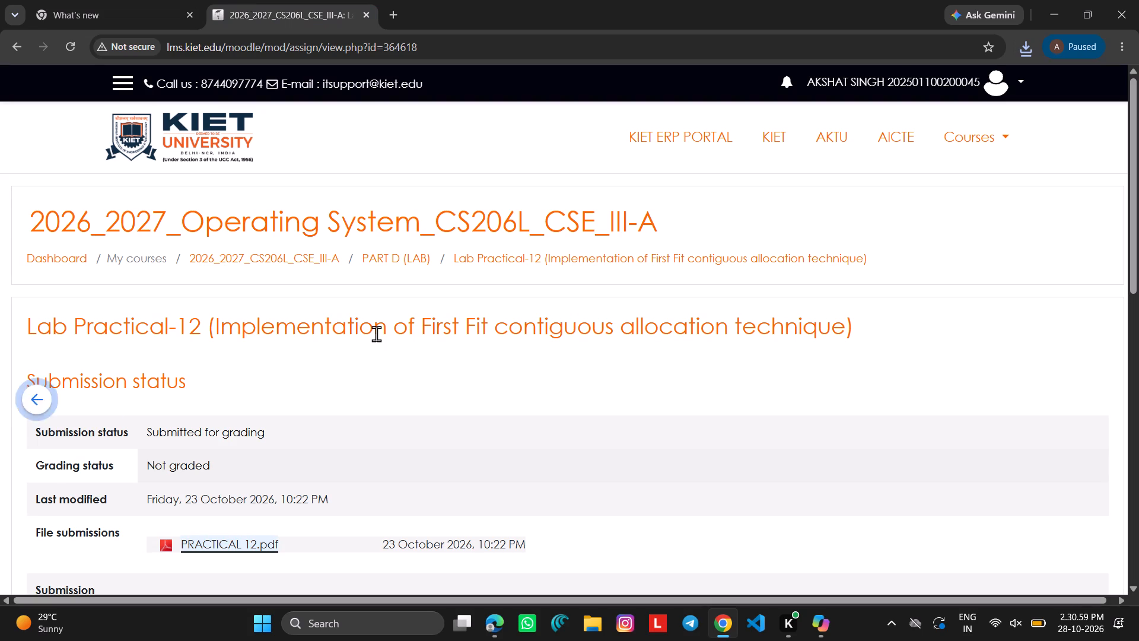
pyautogui.hscroll(2, 376, 334)
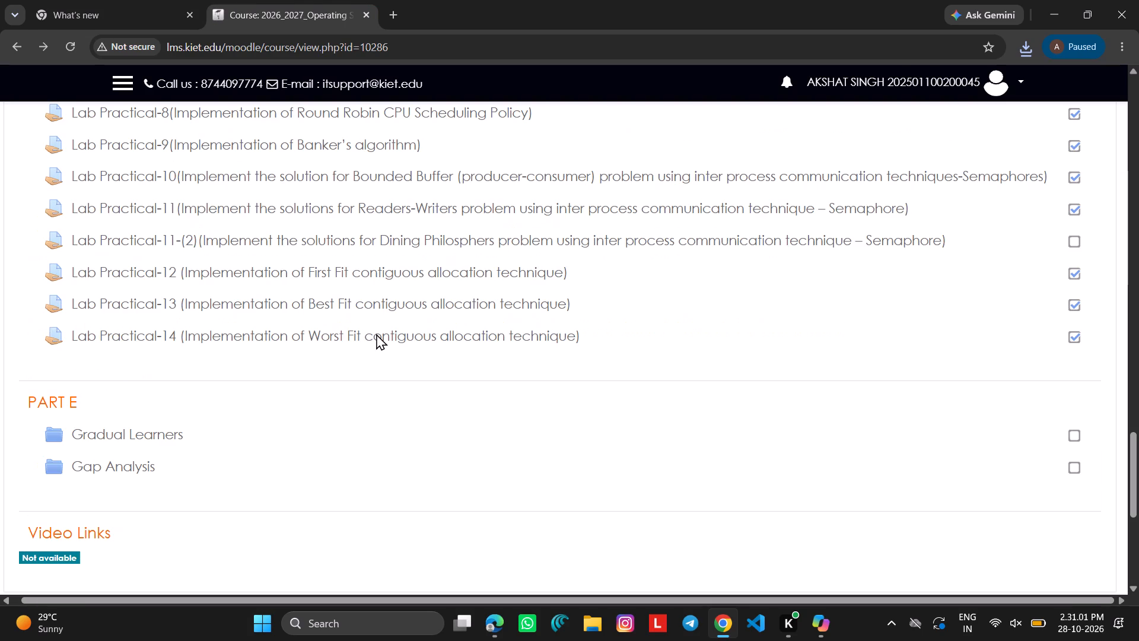
pyautogui.scroll(-1, 376, 334)
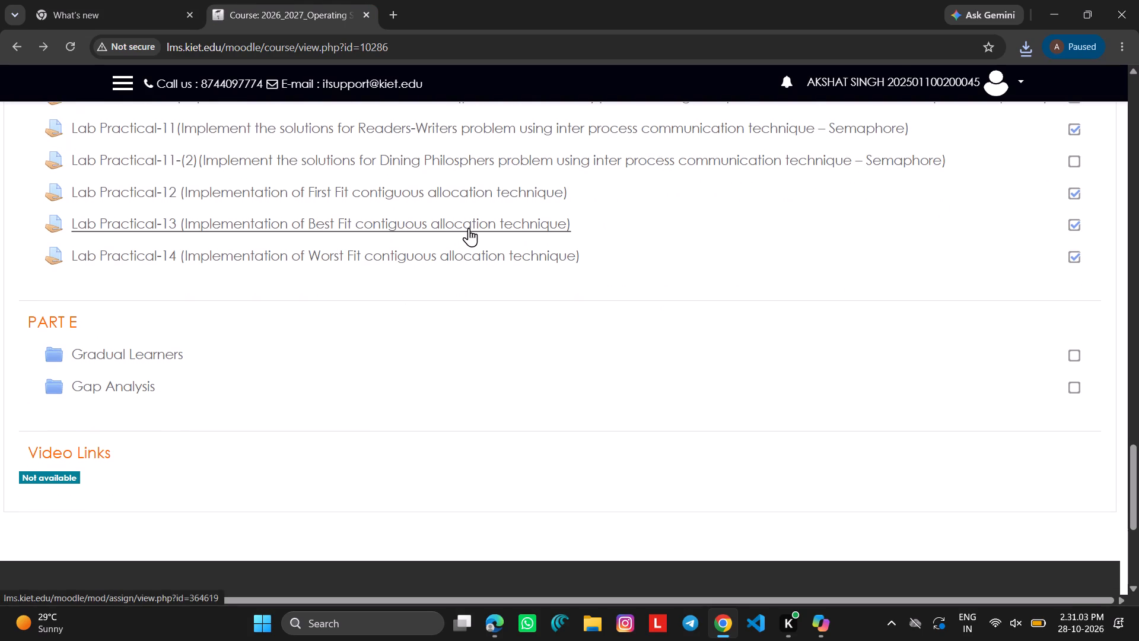
pyautogui.click(469, 228)
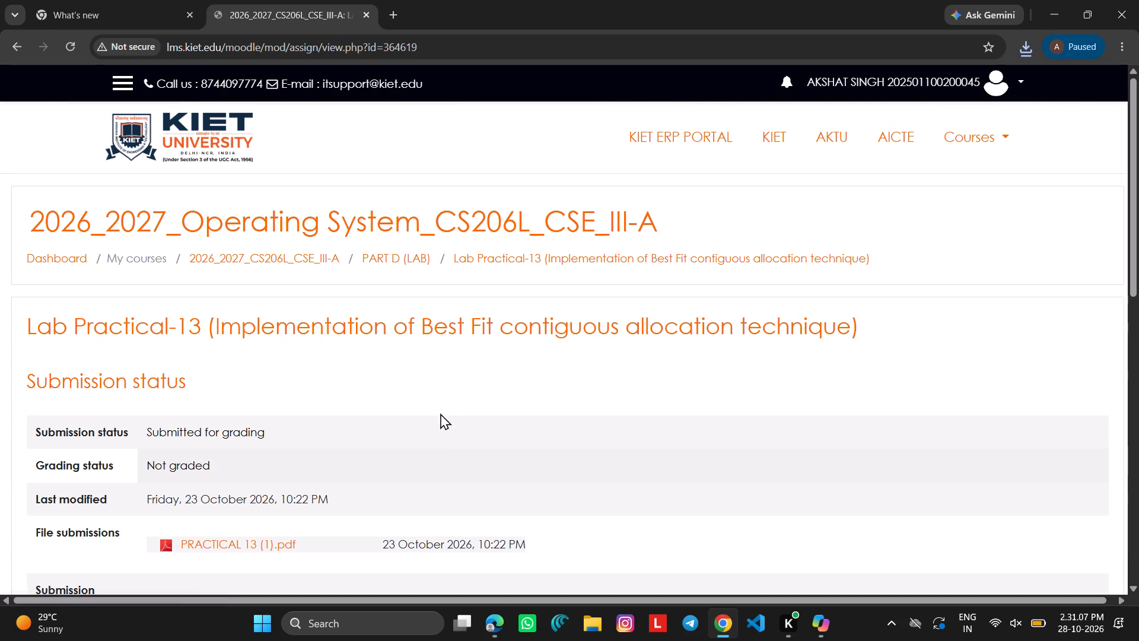
pyautogui.click(265, 544)
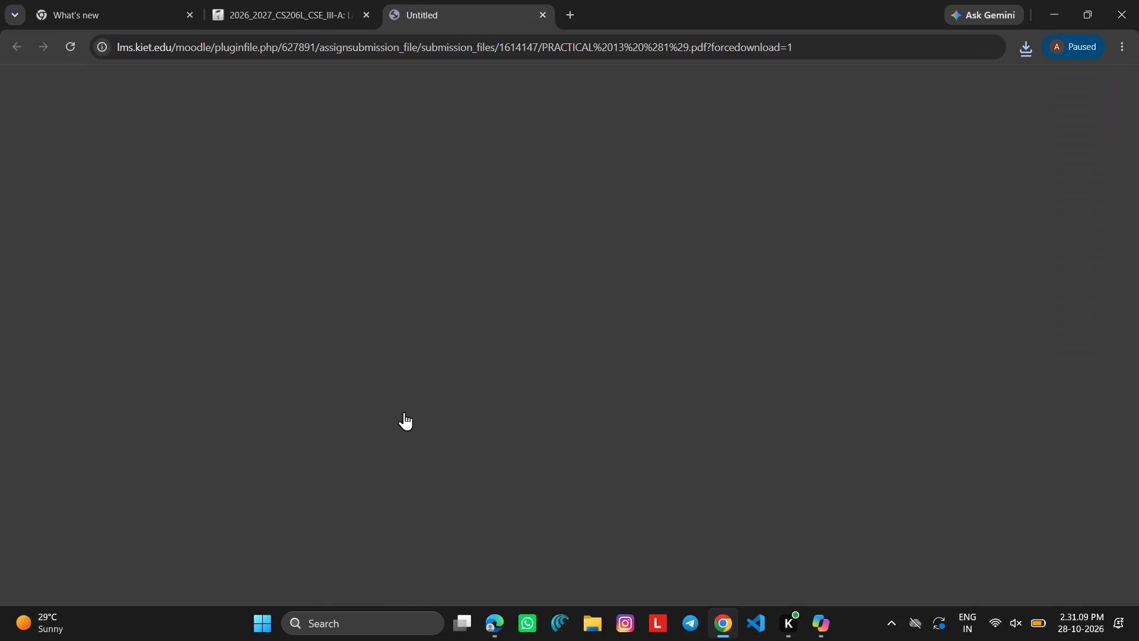
pyautogui.click(78, 0)
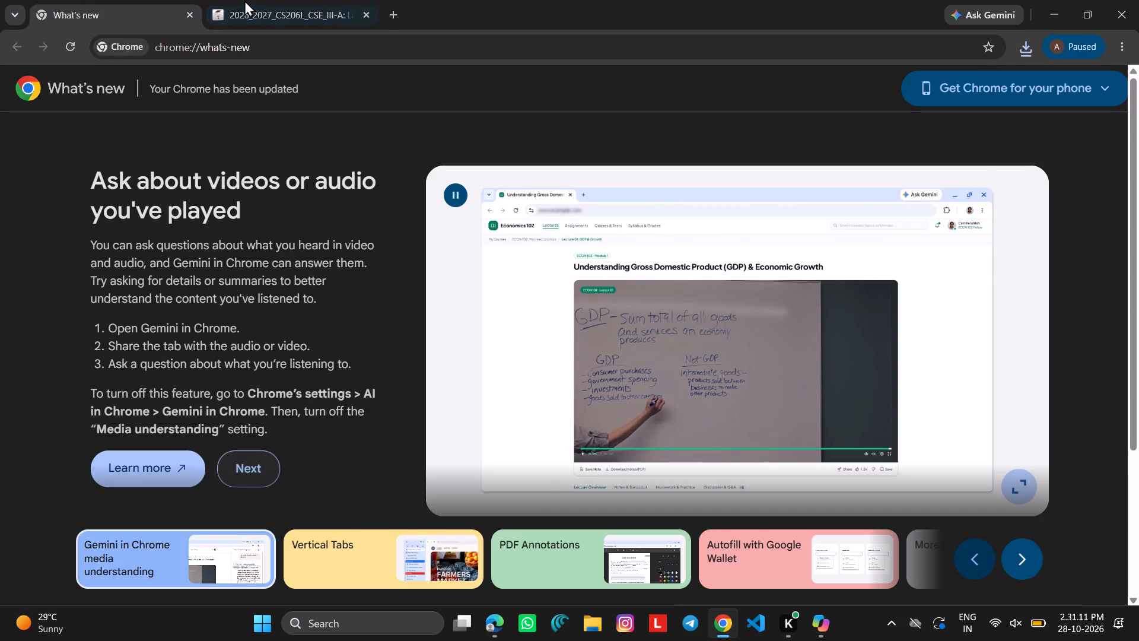
pyautogui.click(245, 0)
# Return to the course, open Lab Practical-14 (Worst Fit) and download its submitted PRACTICAL 14.pdf.
pyautogui.hscroll(6, 497, 336)
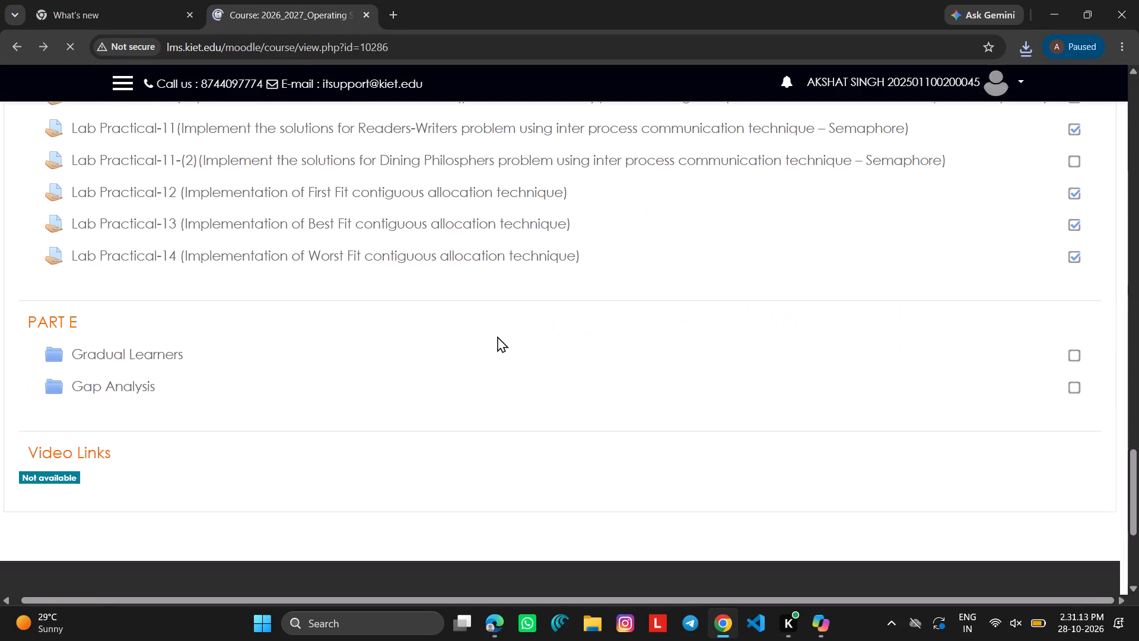
pyautogui.scroll(-1, 497, 336)
pyautogui.click(462, 233)
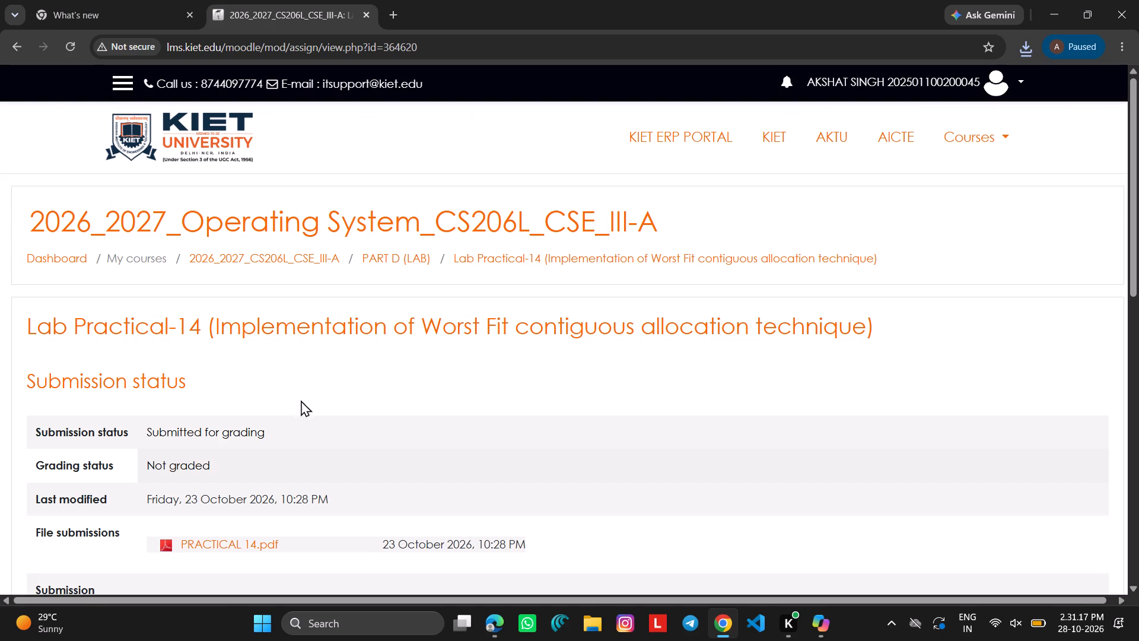
pyautogui.click(243, 550)
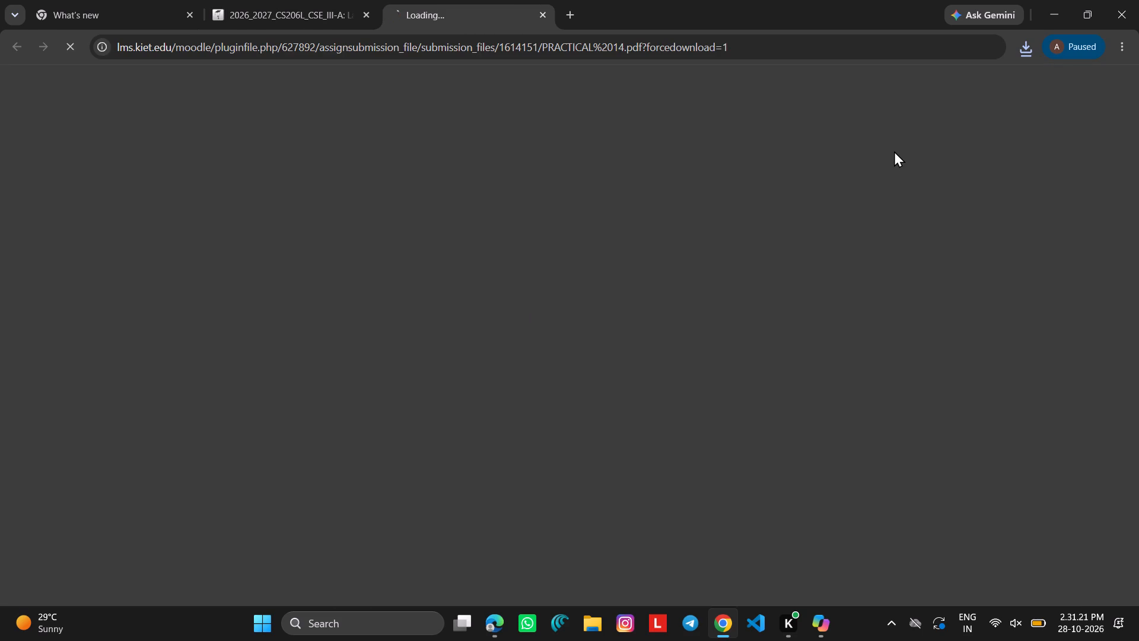
# Keep the blocked PRACTICAL 13 (1) (1).pdf from the recent downloads.
pyautogui.click(1028, 45)
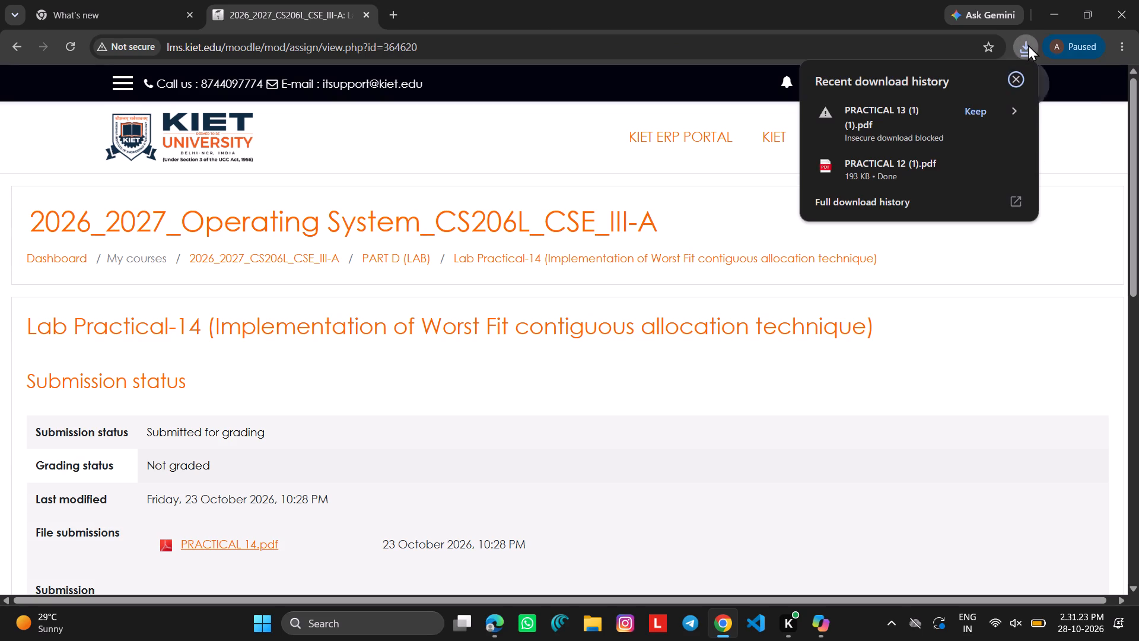
pyautogui.click(978, 104)
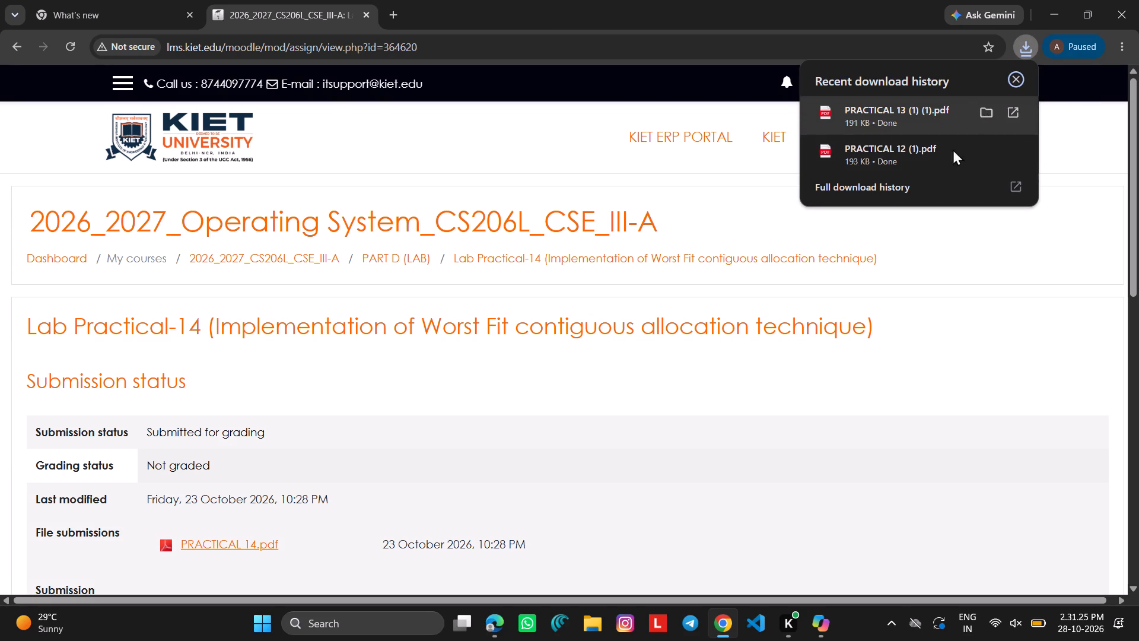
# Request the PRACTICAL 14.pdf download again and keep the blocked PRACTICAL 14 (1).pdf.
pyautogui.scroll(1, 938, 176)
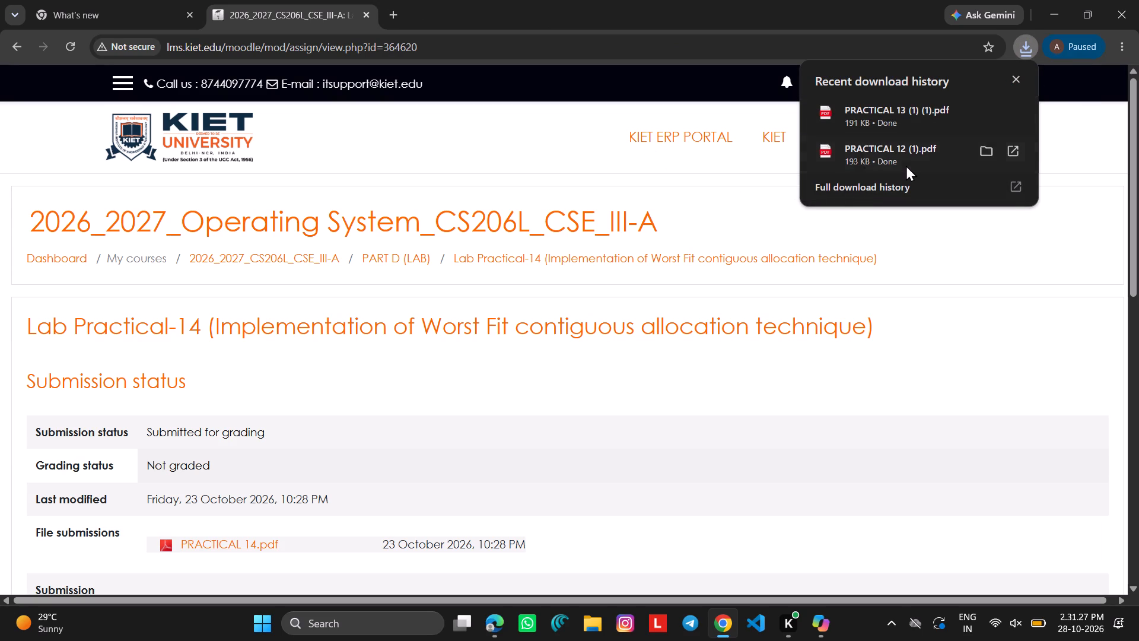
pyautogui.scroll(2, 915, 169)
pyautogui.hscroll(-1, 489, 198)
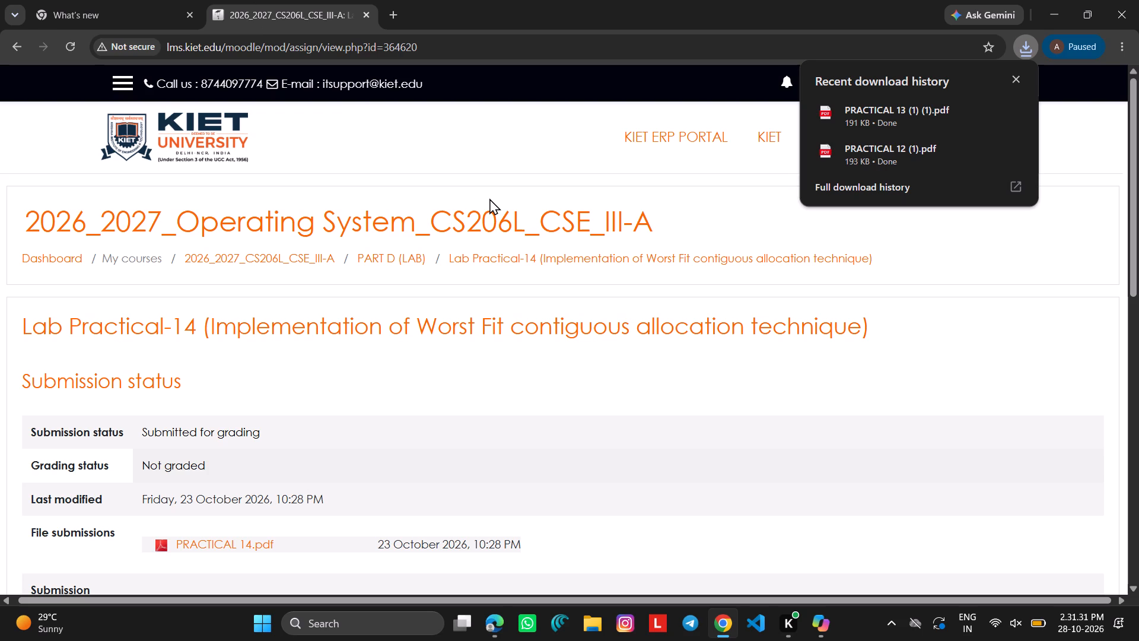
pyautogui.hscroll(-1, 489, 198)
pyautogui.click(243, 550)
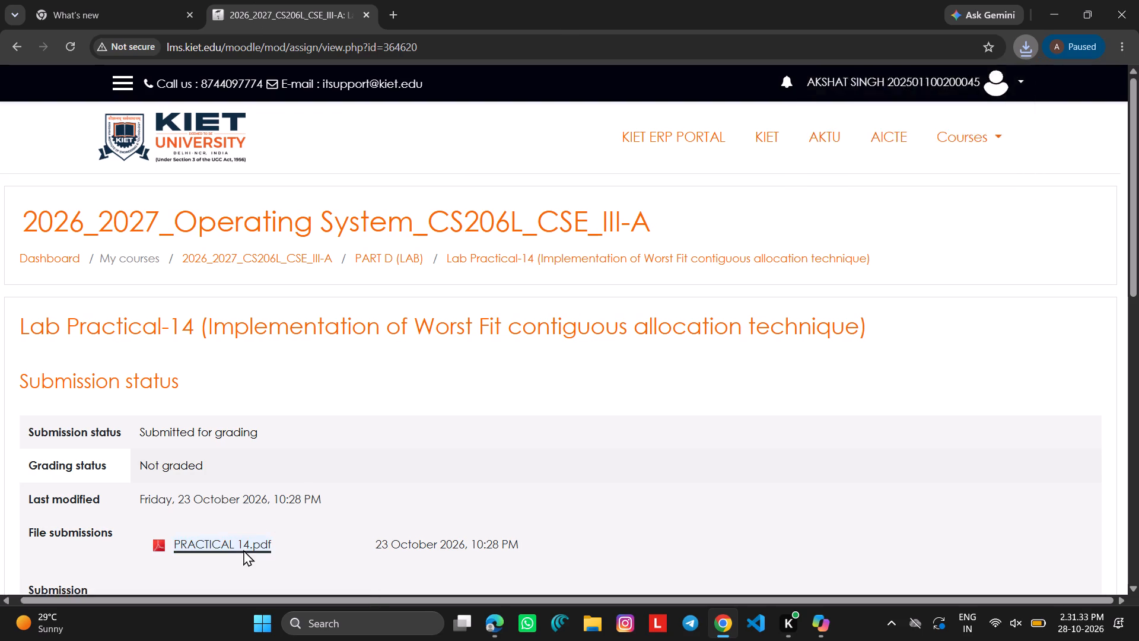
pyautogui.hscroll(4, 243, 550)
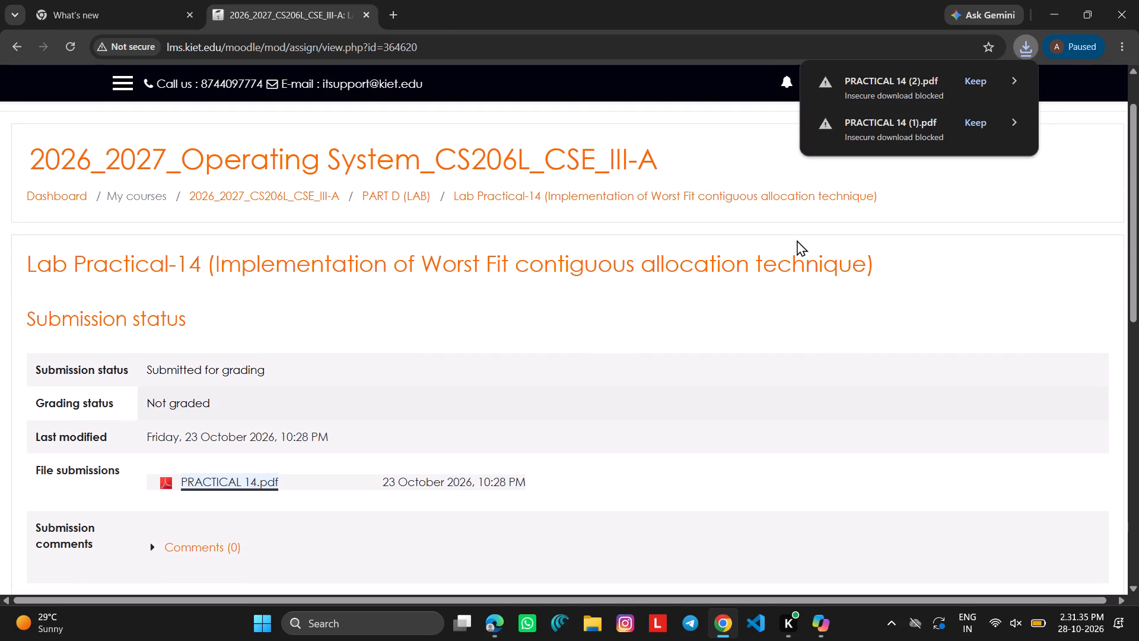
pyautogui.click(983, 123)
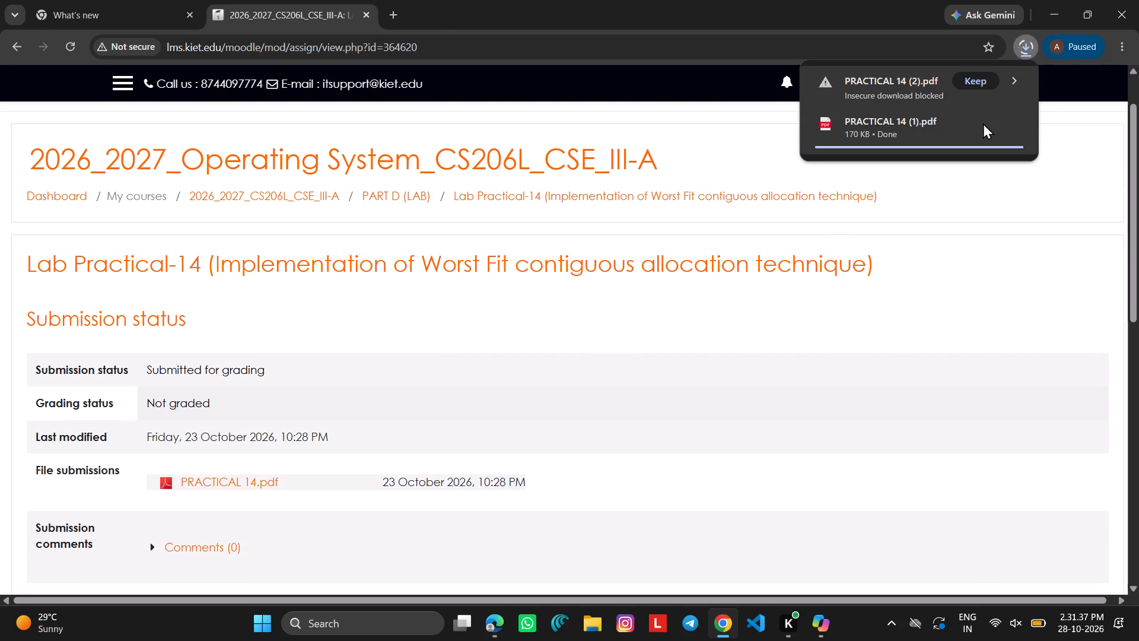
# Review the full download history for the downloaded practical PDFs.
pyautogui.hotkey('ctrl', 'j')
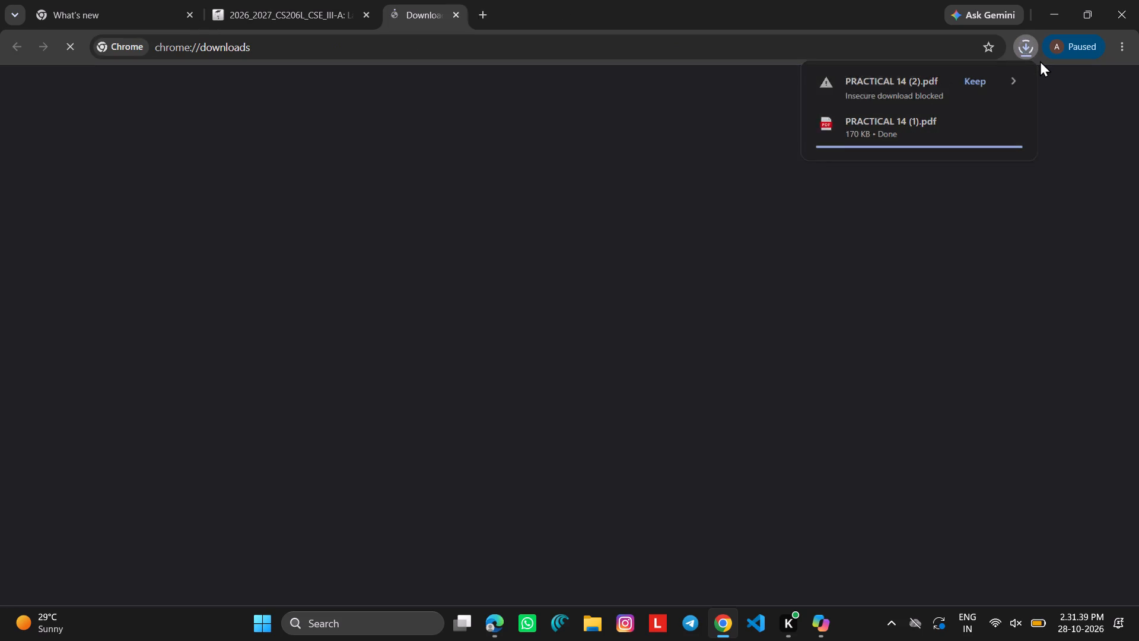
pyautogui.scroll(-1, 605, 474)
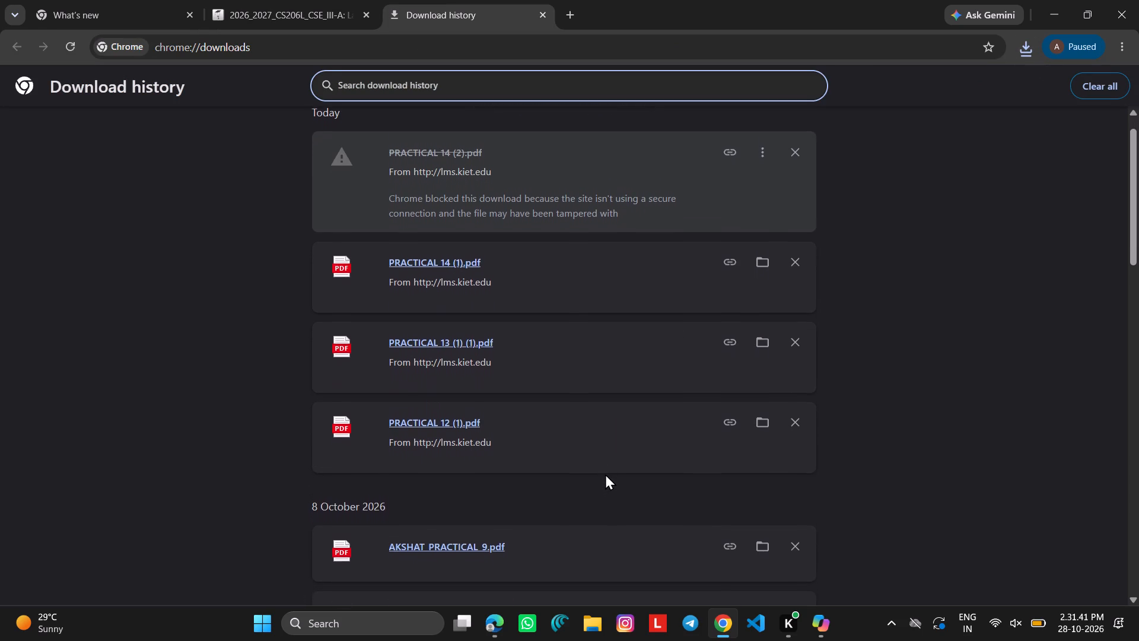
pyautogui.scroll(-2, 605, 474)
pyautogui.scroll(4, 605, 474)
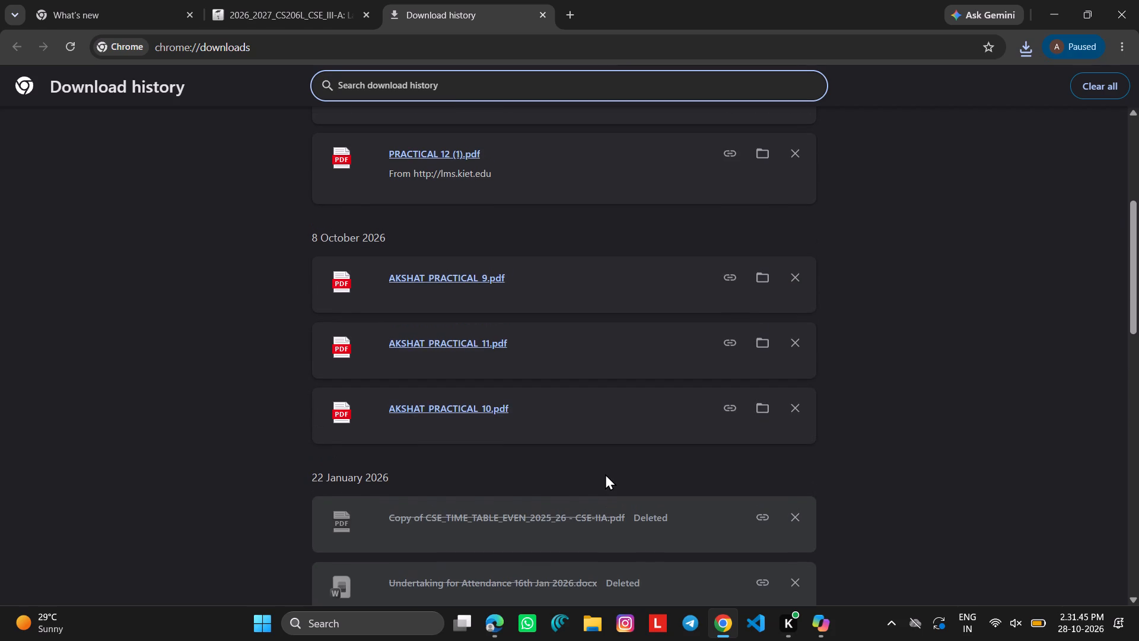
# Switch to Microsoft Edge with the Operating System course and check its recent downloads.
pyautogui.click(505, 625)
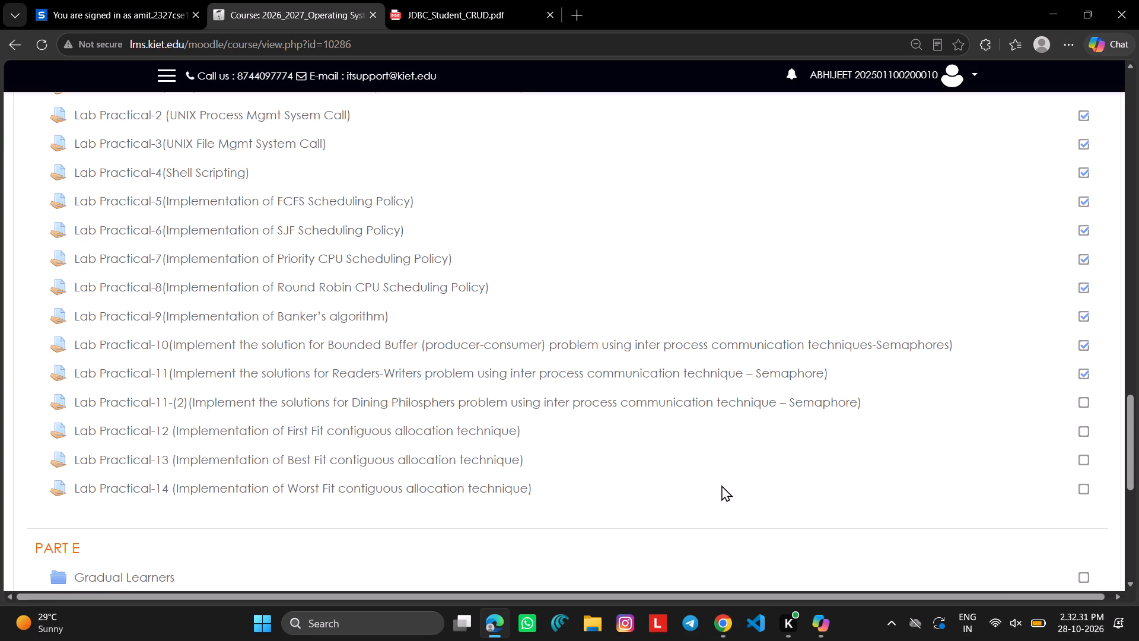
pyautogui.hotkey('ctrl', 'j')
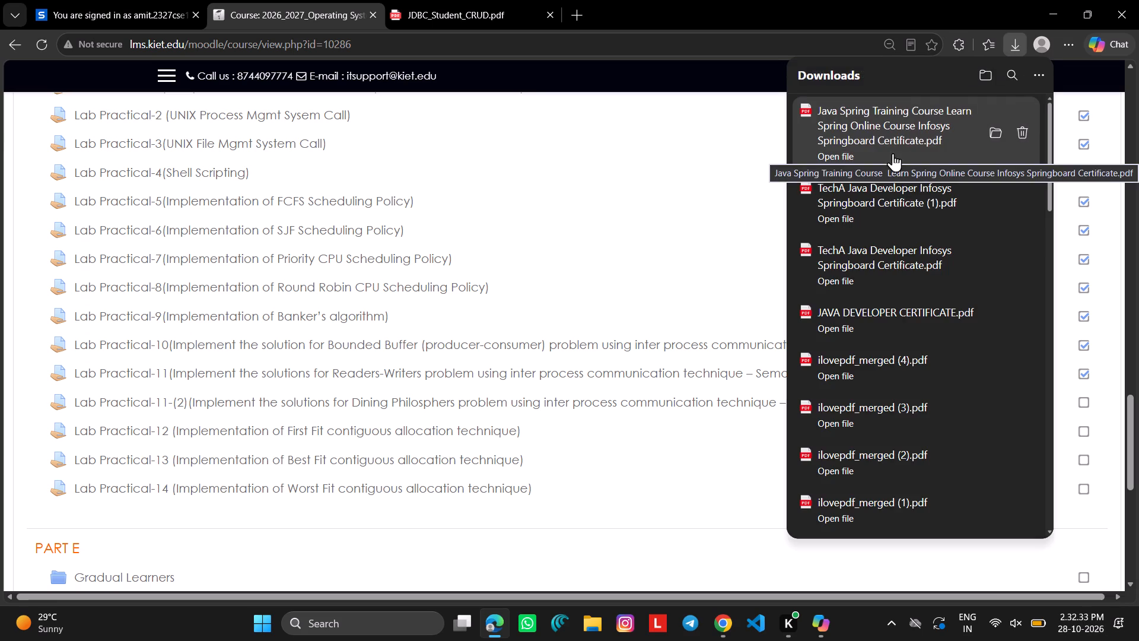
pyautogui.click(573, 517)
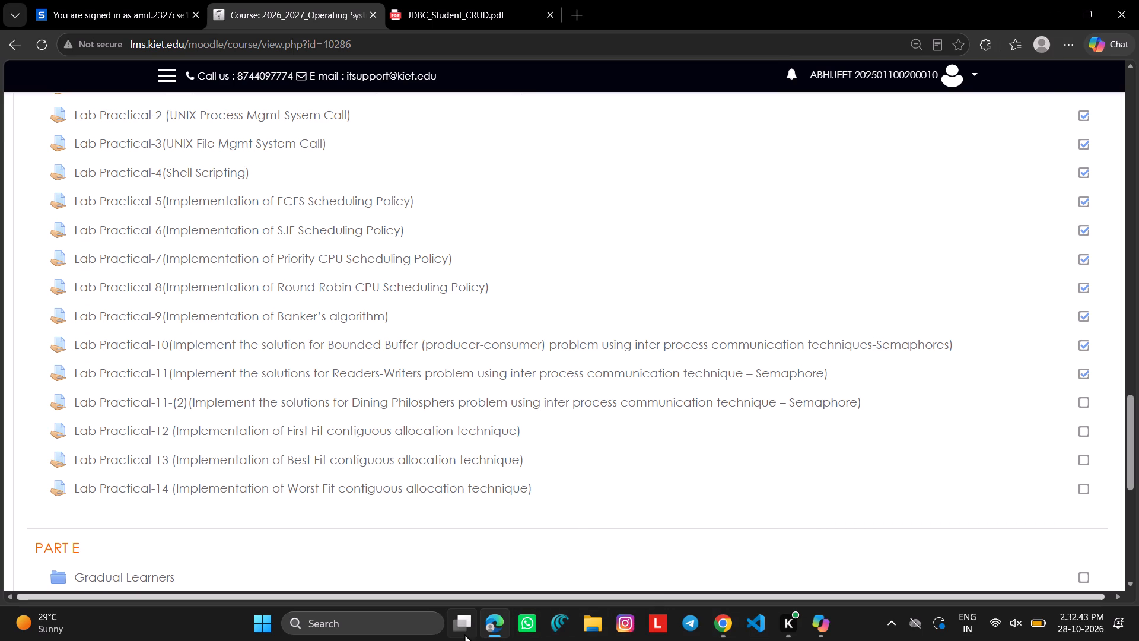
# Switch to File Explorer and open the PRACTICAL 12 (1) PDF from the Downloads folder to view it.
pyautogui.click(593, 630)
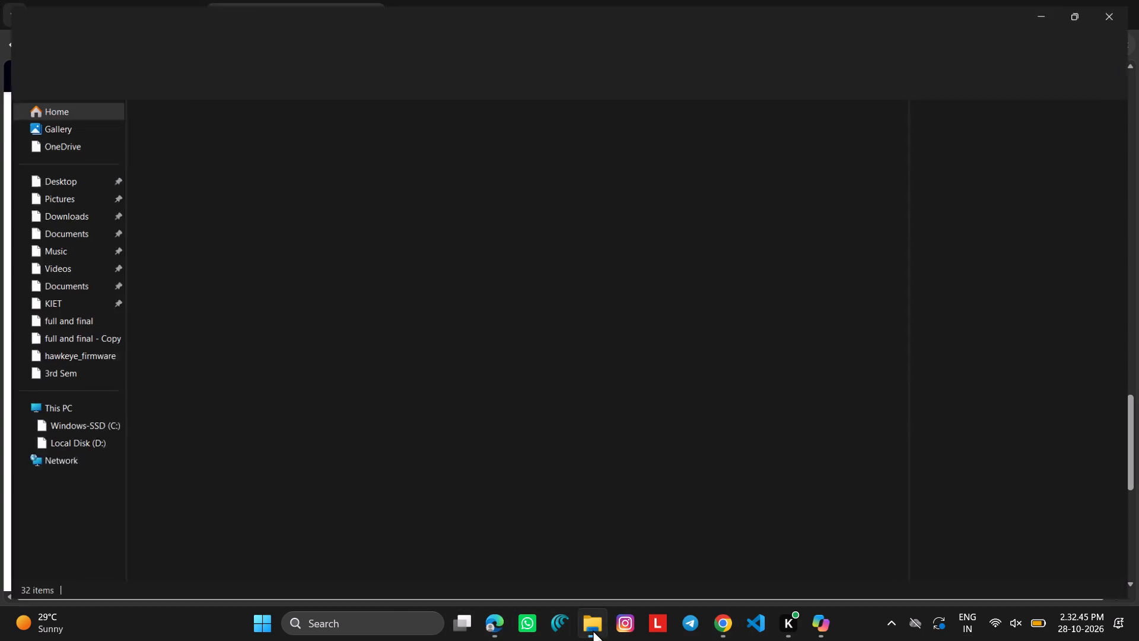
pyautogui.moveTo(72, 272); pyautogui.dragTo(89, 262)
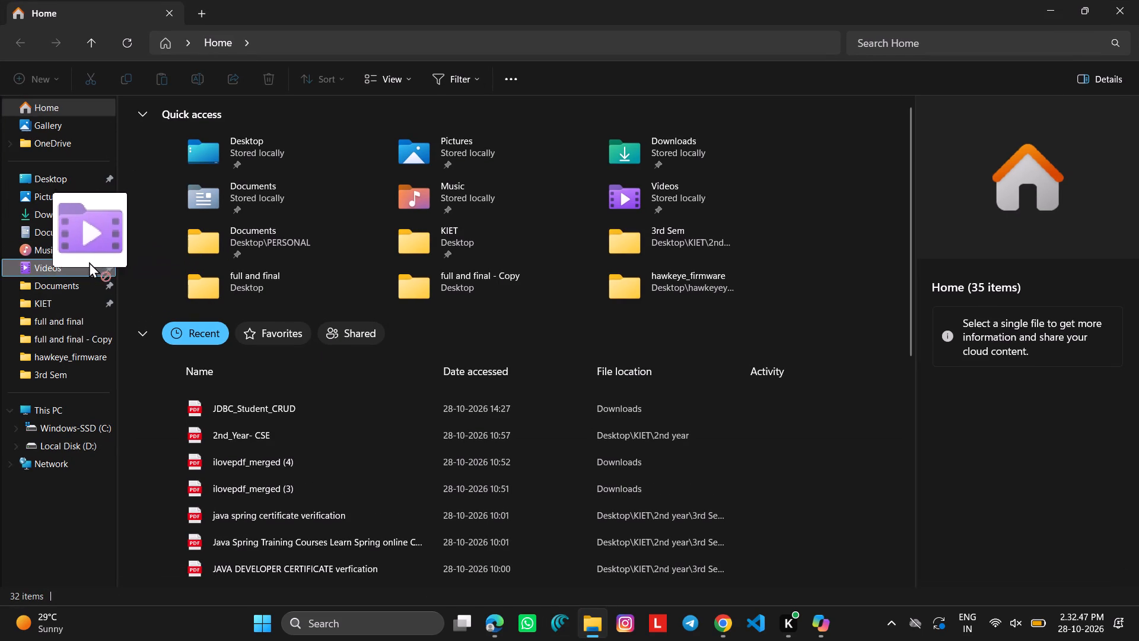
pyautogui.moveTo(89, 262); pyautogui.dragTo(88, 265)
pyautogui.click(97, 214)
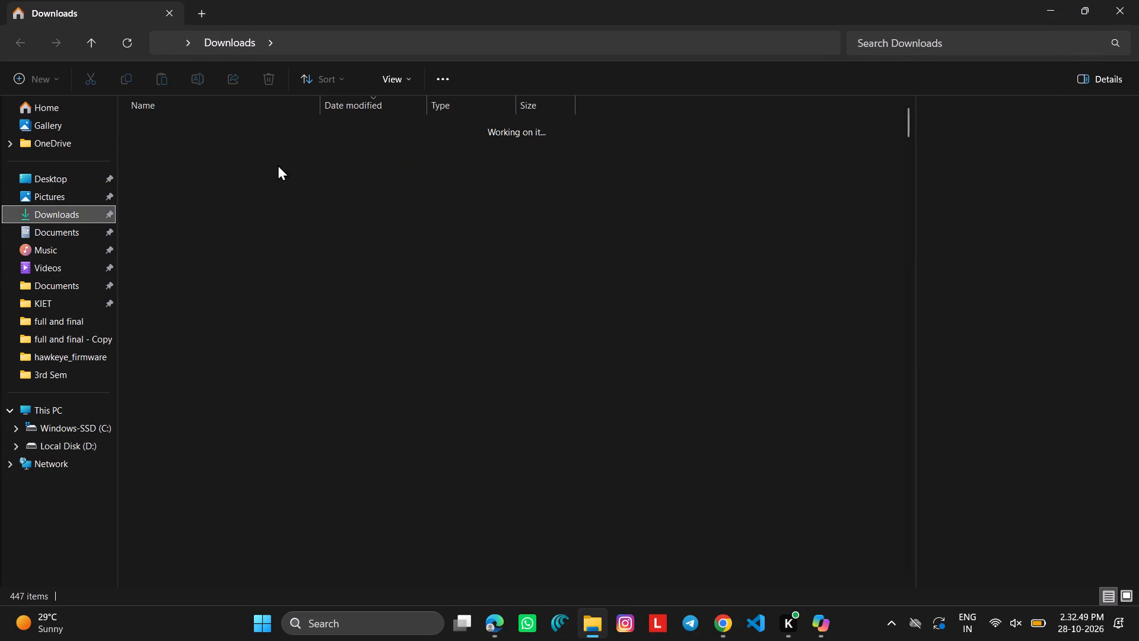
pyautogui.doubleClick(313, 200)
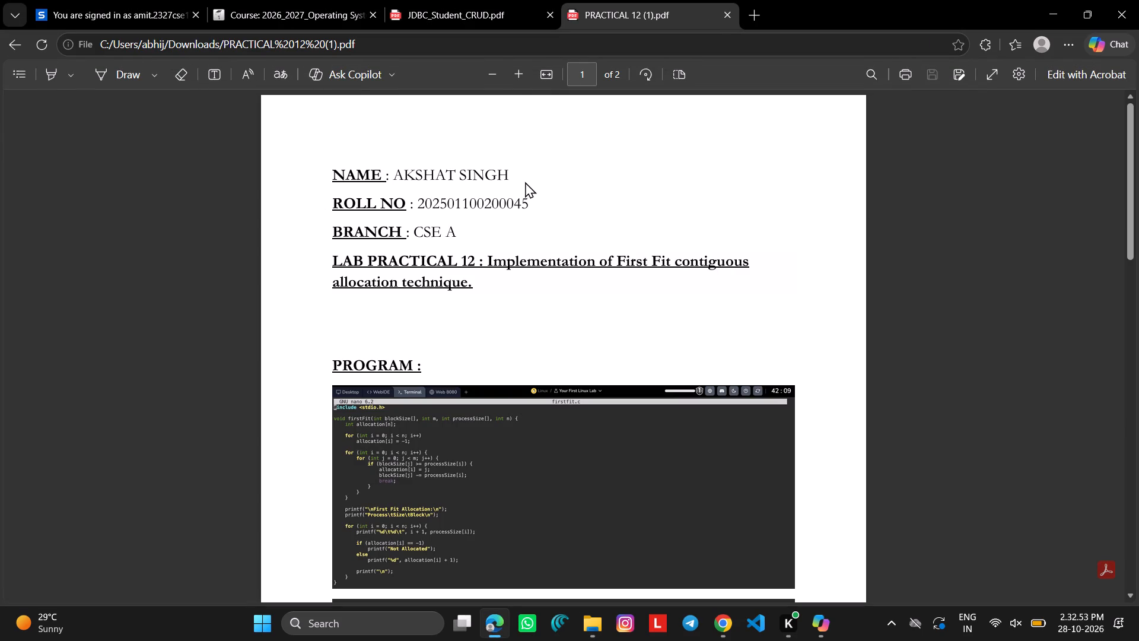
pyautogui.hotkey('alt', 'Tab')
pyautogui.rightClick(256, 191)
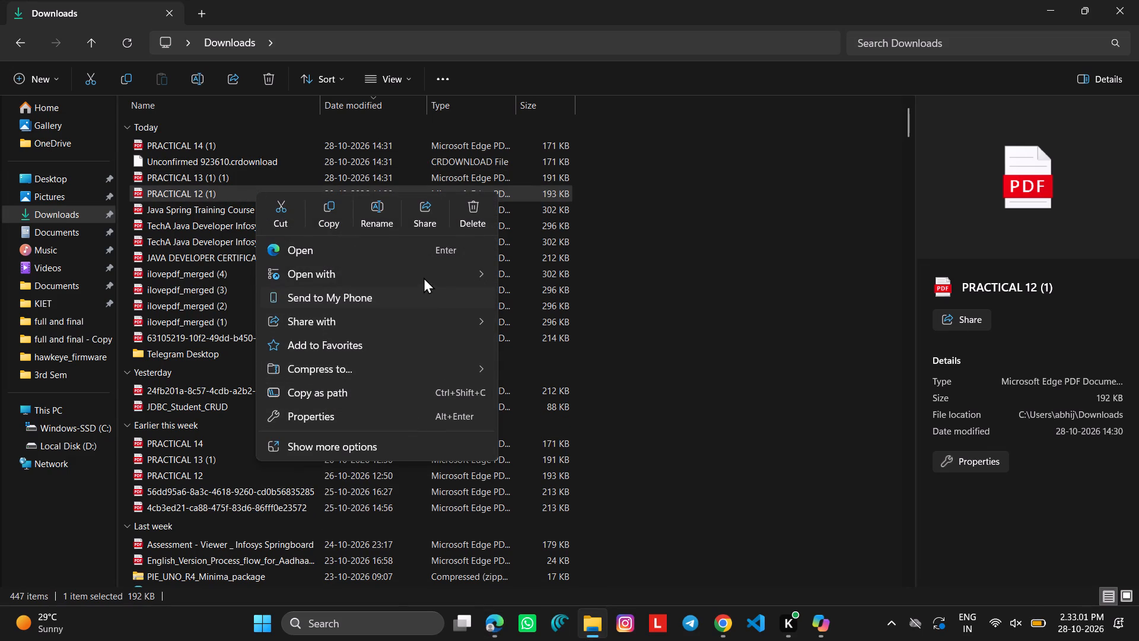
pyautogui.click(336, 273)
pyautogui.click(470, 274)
# Close the File Explorer window and the JDBC_Student_CRUD.pdf and PRACTICAL 12 (1).pdf tabs in Edge.
pyautogui.click(1138, 0)
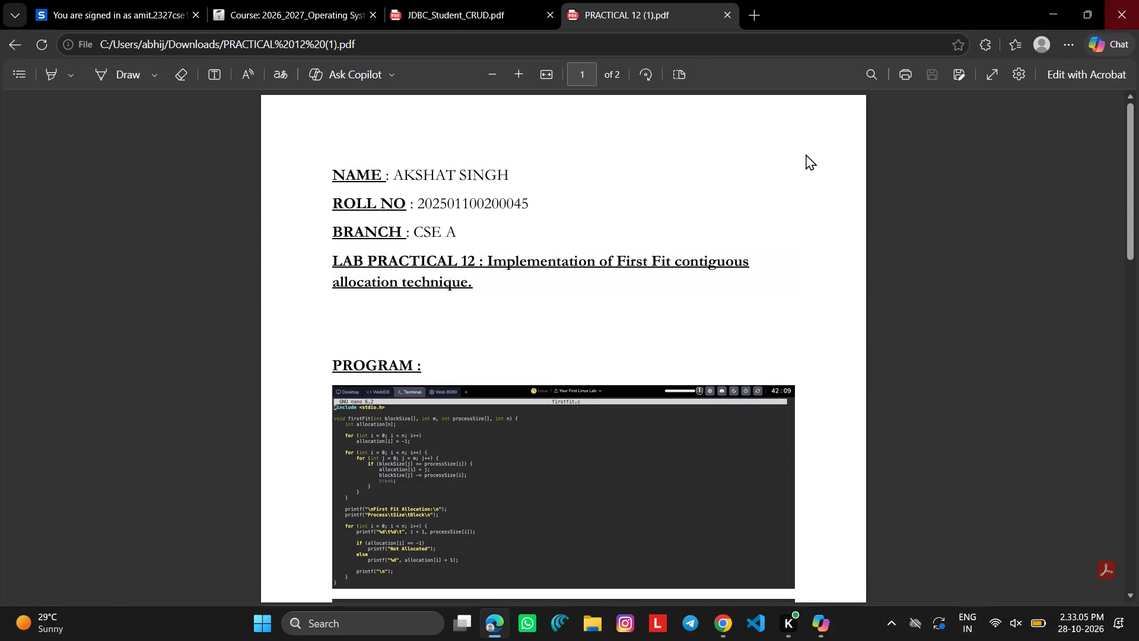
pyautogui.click(551, 14)
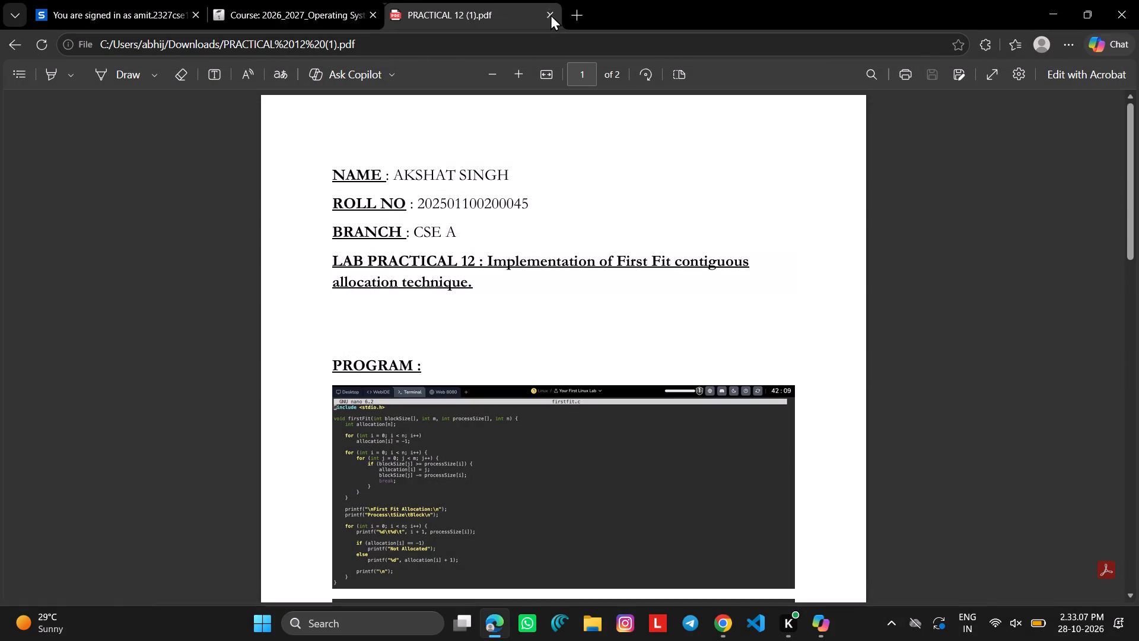
pyautogui.click(551, 14)
# Switch to Chrome and close the Download history page.
pyautogui.hotkey('alt', 'Tab')
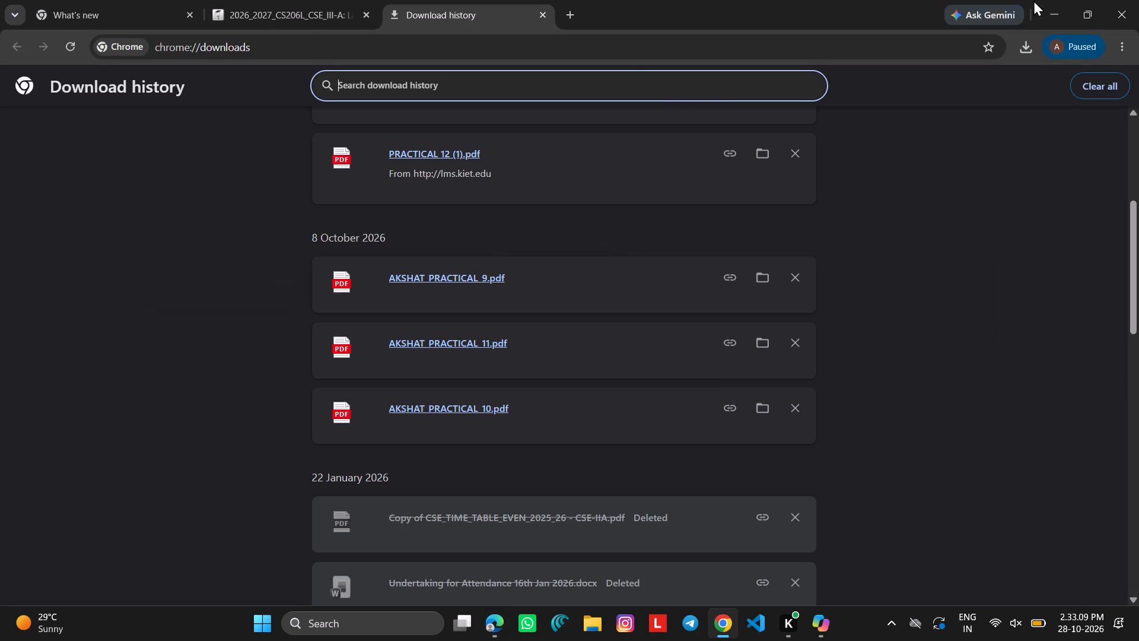
pyautogui.click(540, 13)
# Close the signed-in account page and the Copilot window, keeping the Edge and Chrome course windows open.
pyautogui.hotkey('alt', 'Tab')
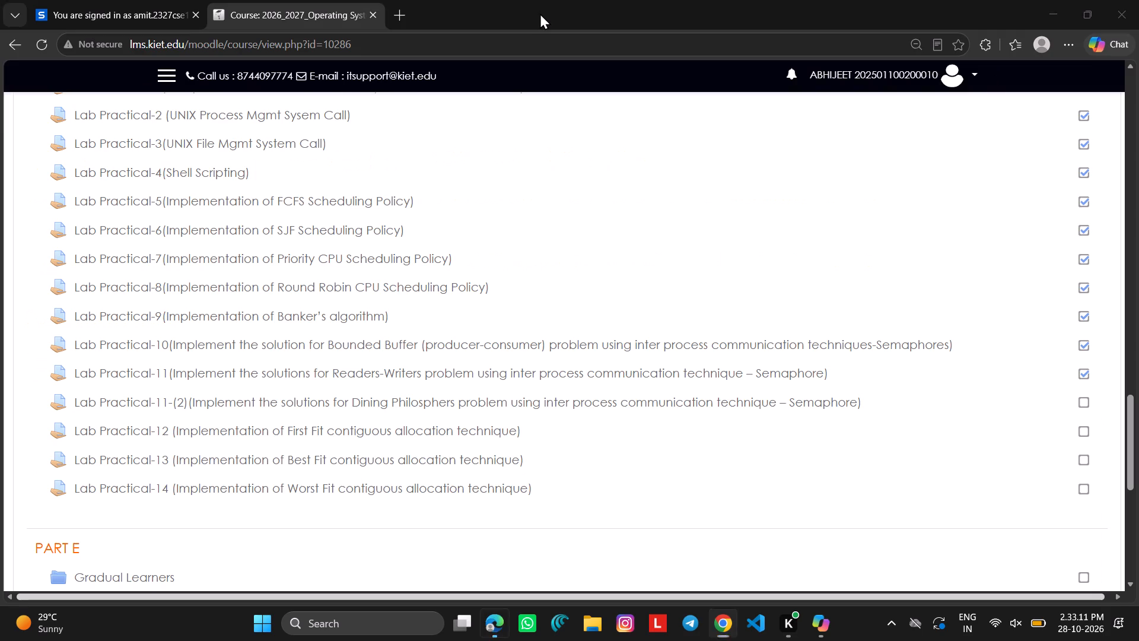
pyautogui.hotkey('alt', 'Tab')
pyautogui.hotkey('alt', 'Tab')
pyautogui.hotkey('alt', 'Tab')
pyautogui.hotkey('alt', 'Tab')
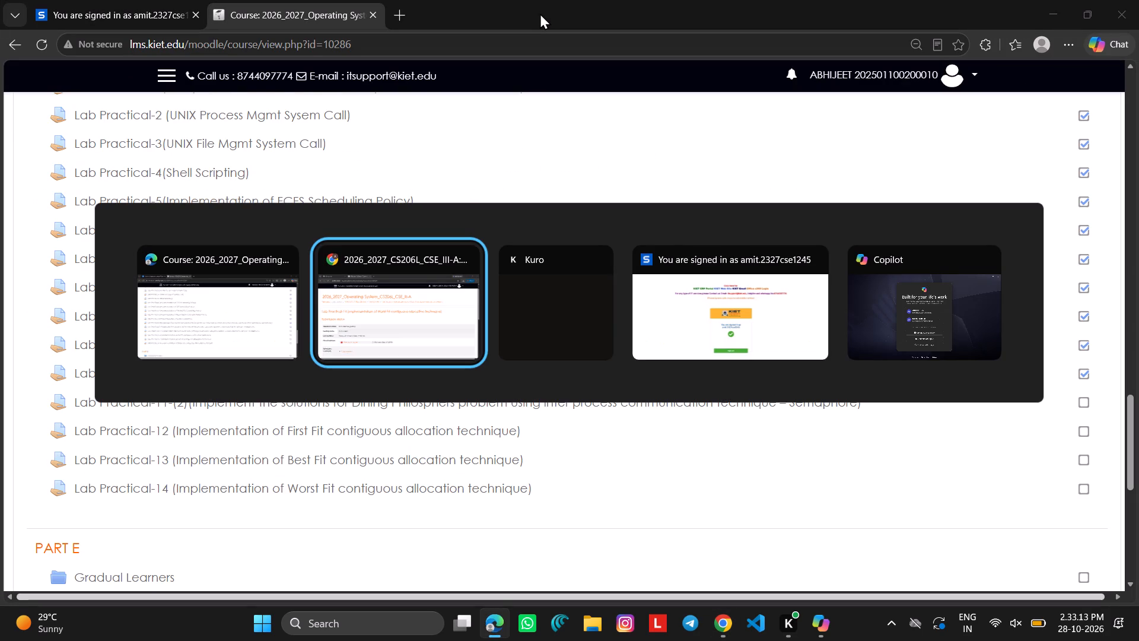
pyautogui.hotkey('alt', 'Tab')
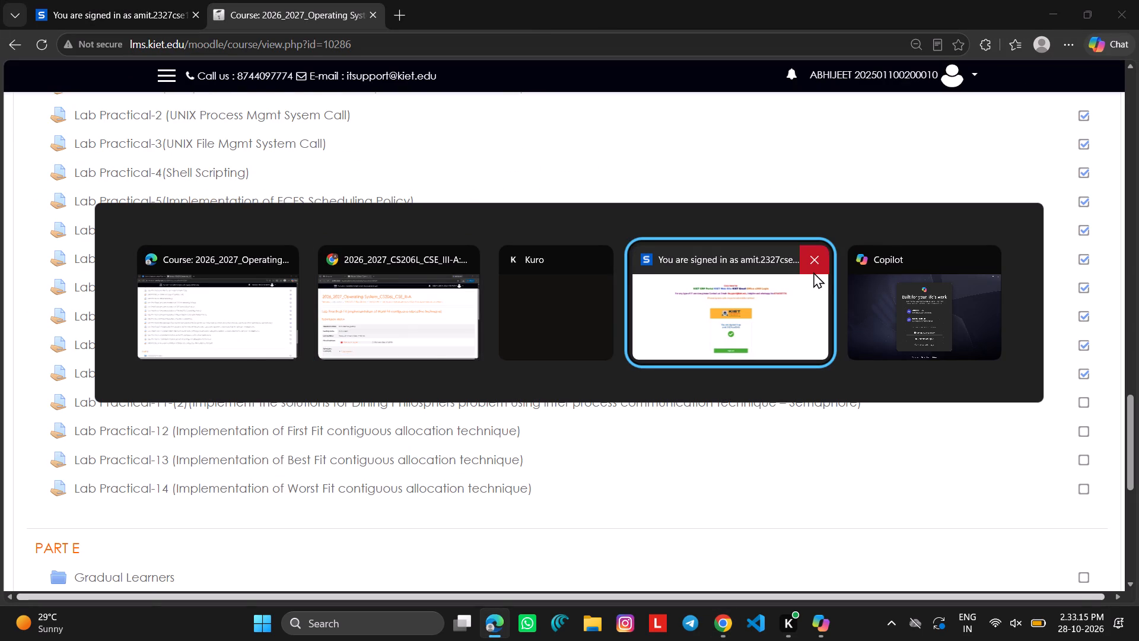
pyautogui.keyDown('alt'); pyautogui.click(813, 272); pyautogui.keyUp('alt')
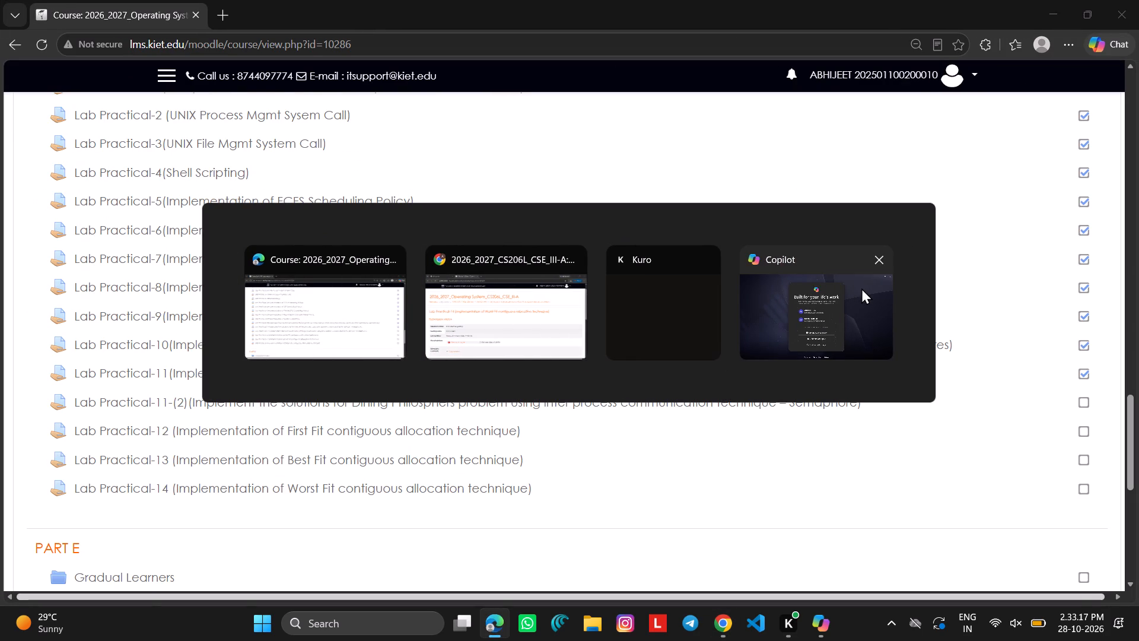
pyautogui.keyDown('alt'); pyautogui.click(873, 270); pyautogui.keyUp('alt')
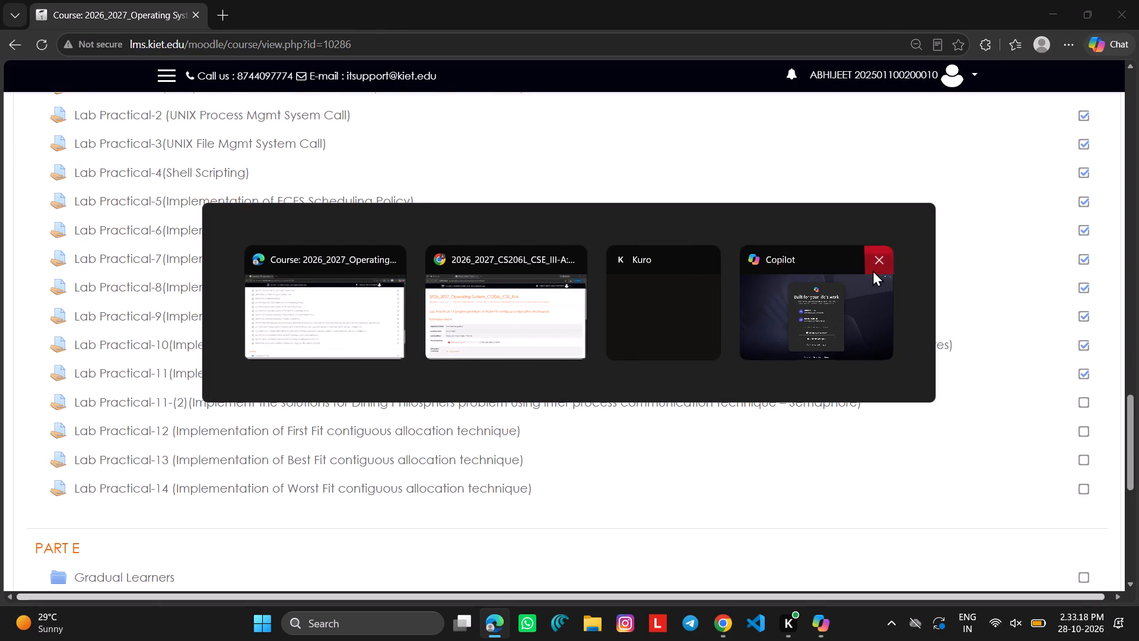
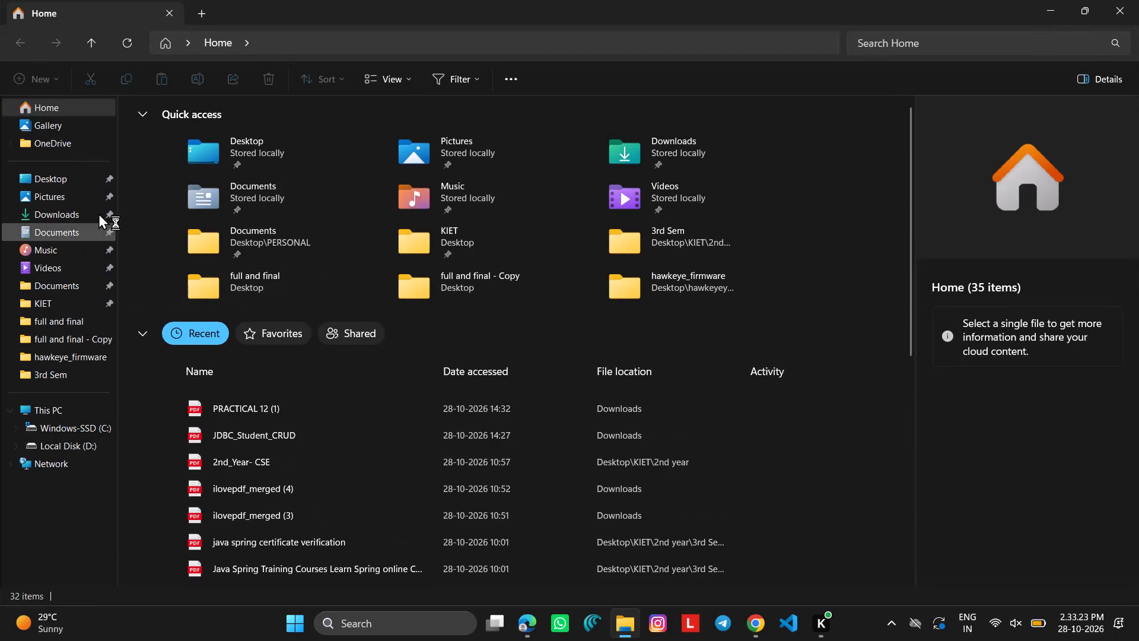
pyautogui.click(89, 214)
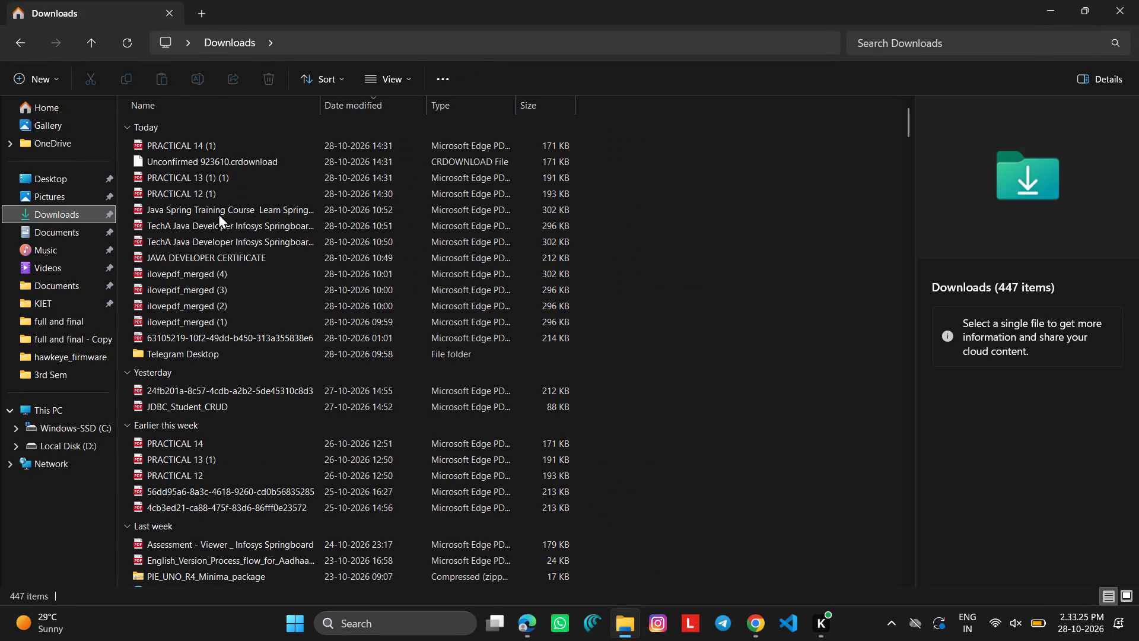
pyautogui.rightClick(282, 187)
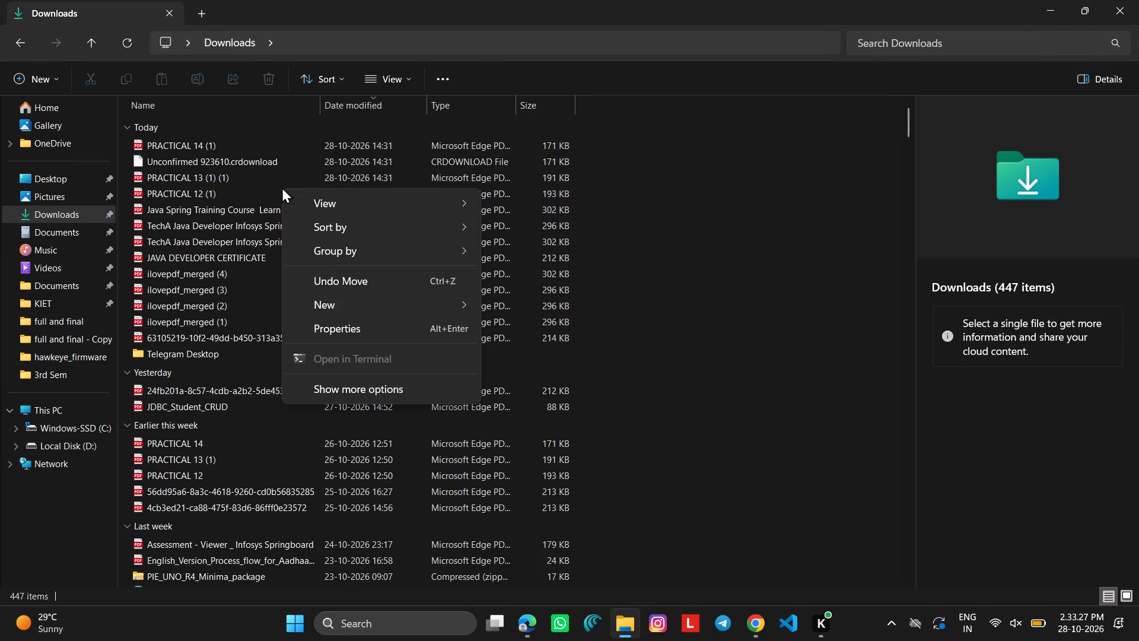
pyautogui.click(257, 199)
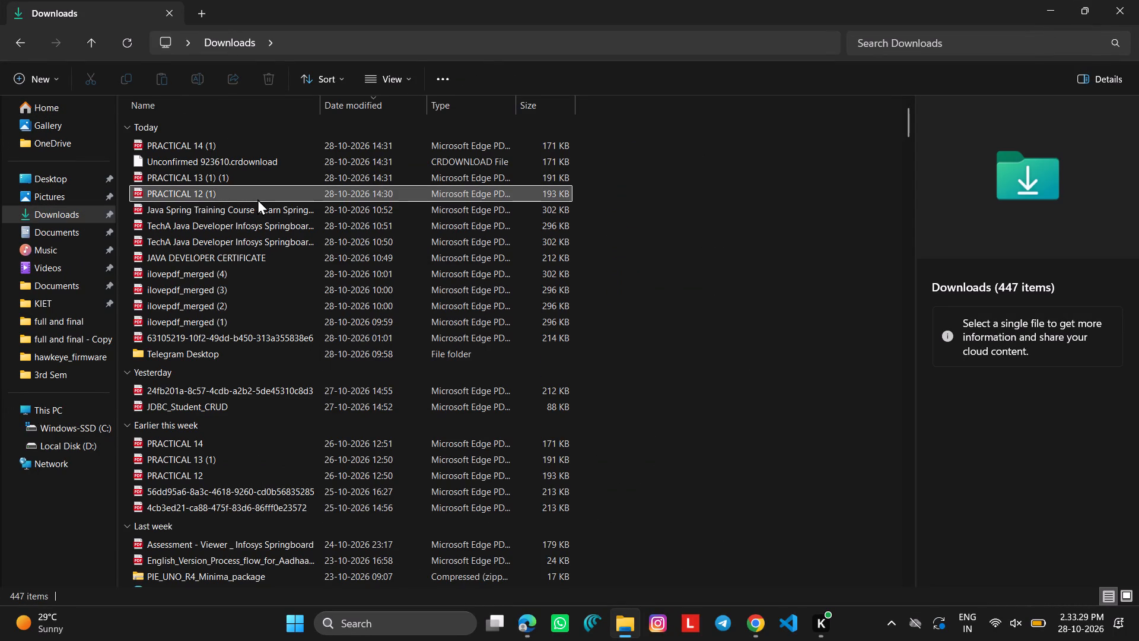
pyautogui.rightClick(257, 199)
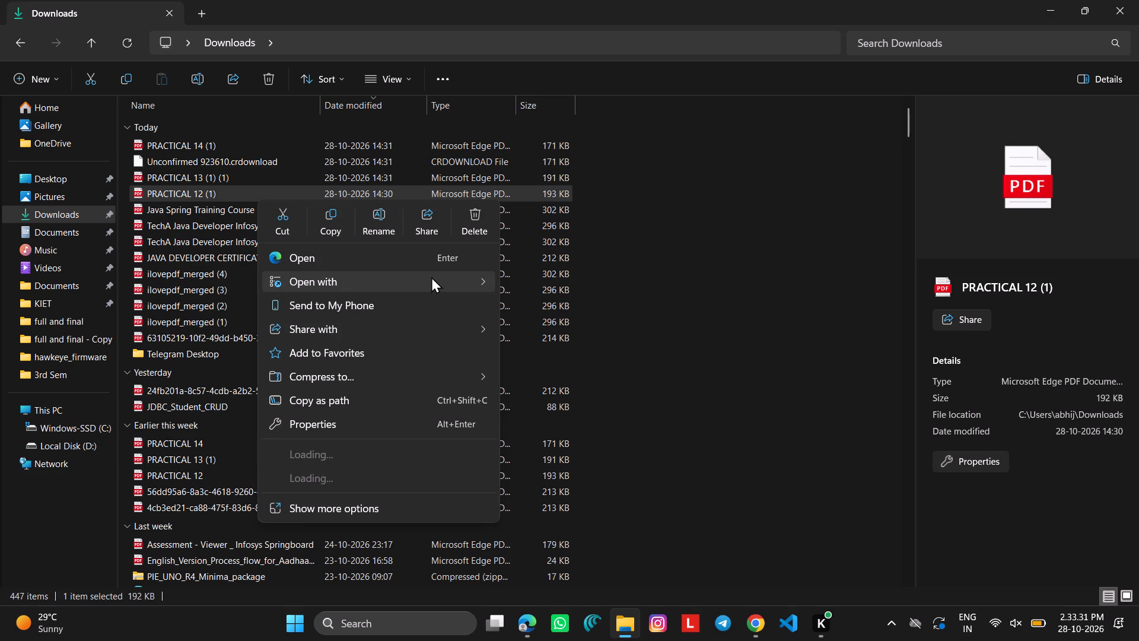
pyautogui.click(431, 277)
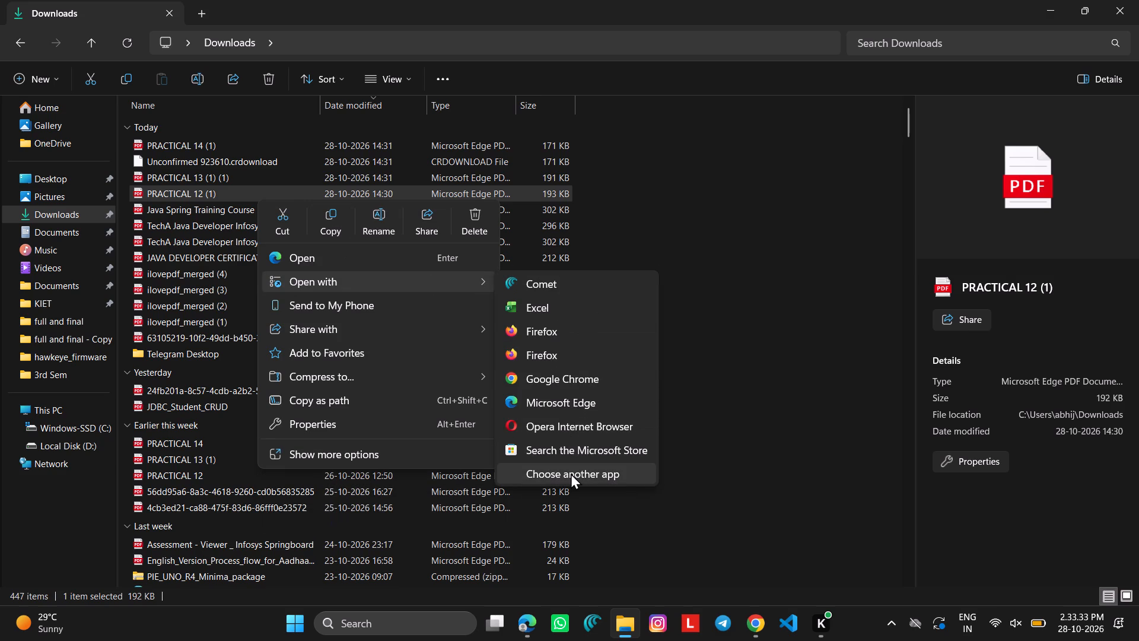
# Search for Word and launch it.
pyautogui.write('woe')
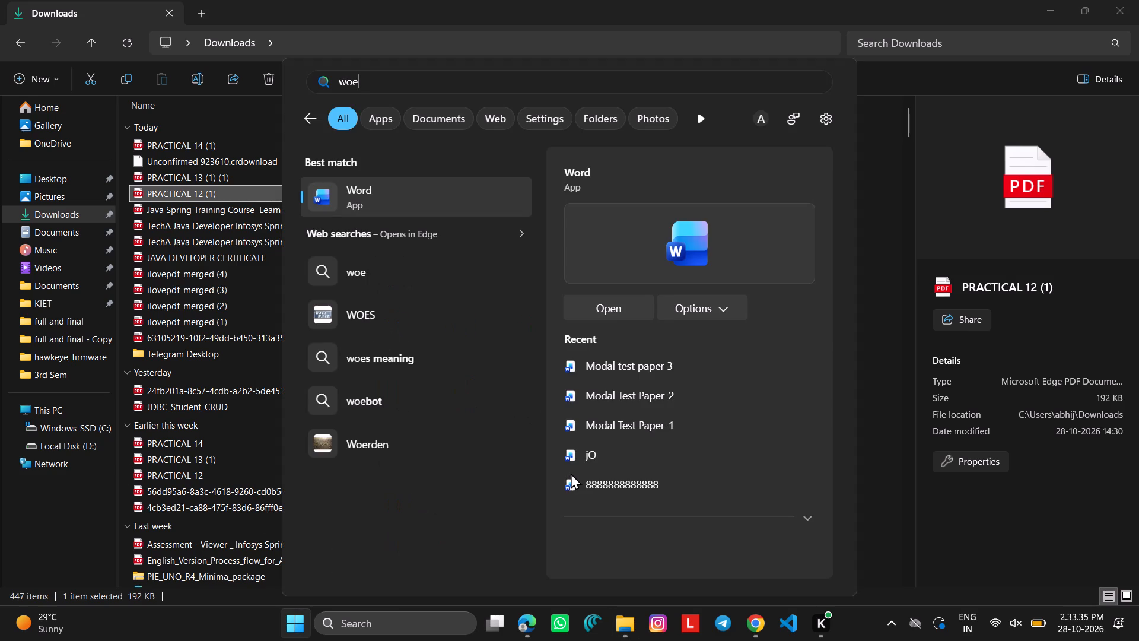
pyautogui.press('BackSpace')
pyautogui.press('r')
pyautogui.press('Return')
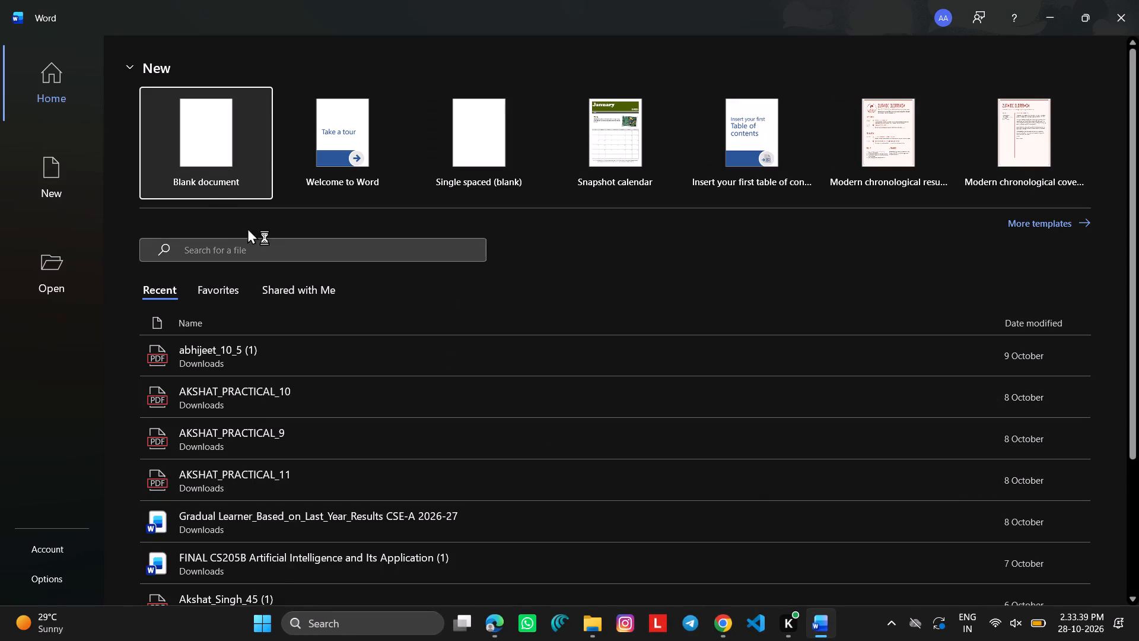
# Open PRACTICAL 12 (1), PRACTICAL 13 (1) (1) and PRACTICAL 14 (1) together from the Downloads folder in Word.
pyautogui.click(52, 261)
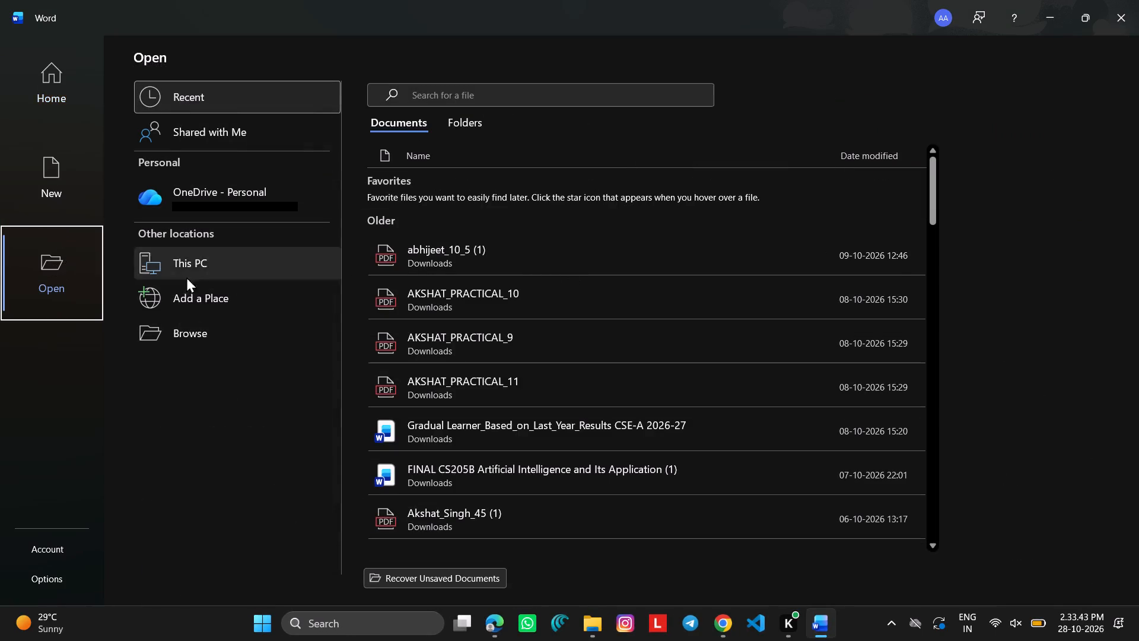
pyautogui.doubleClick(217, 272)
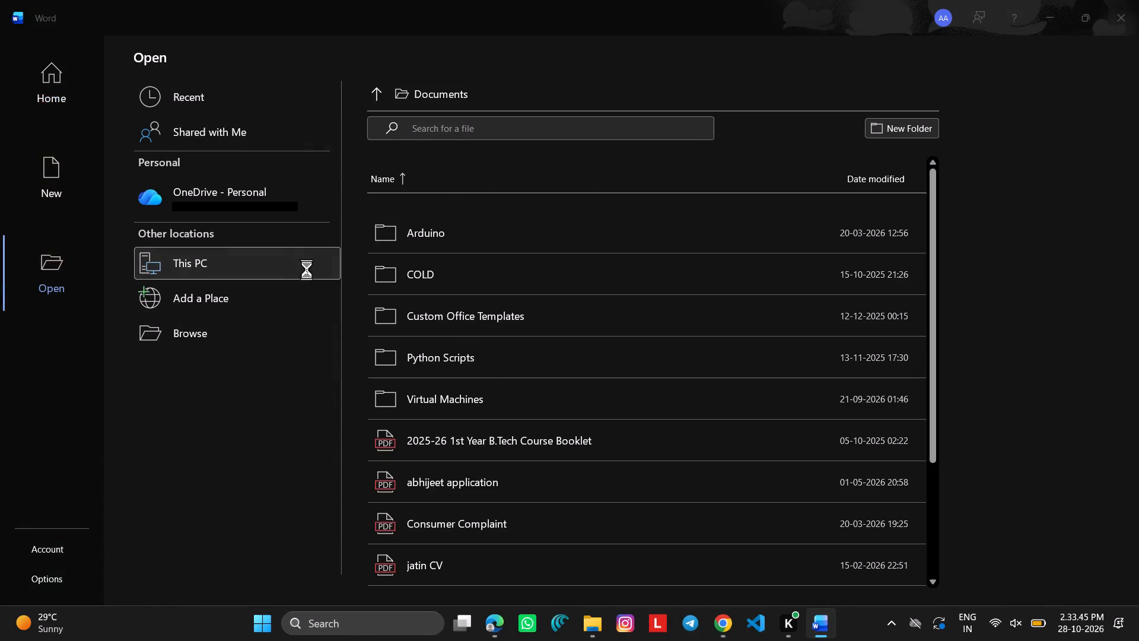
pyautogui.click(301, 267)
pyautogui.click(80, 166)
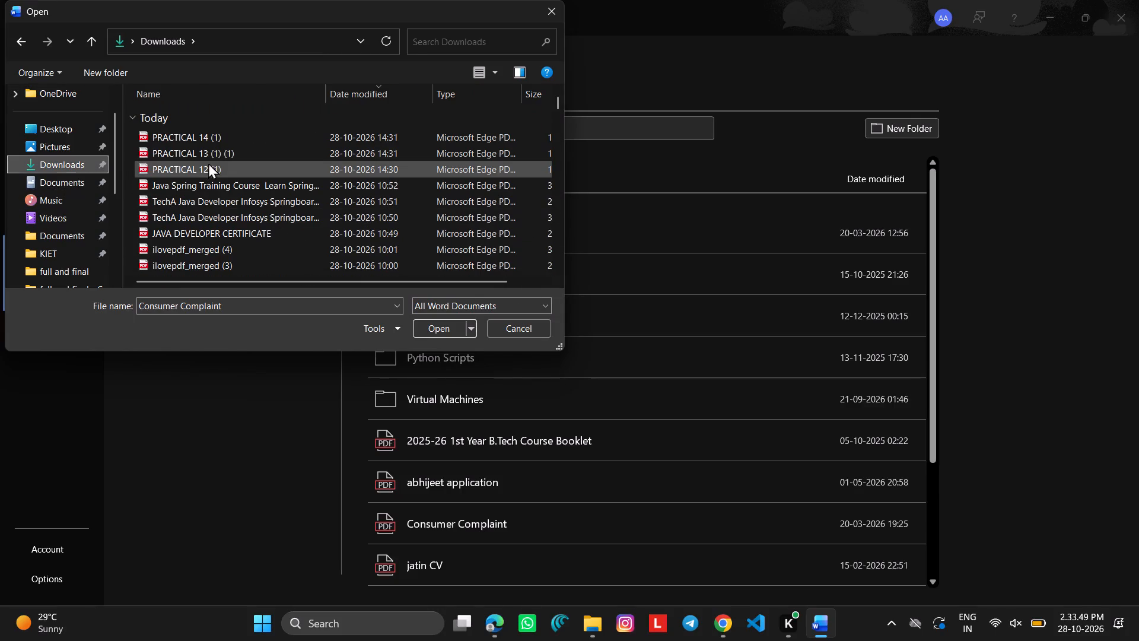
pyautogui.click(215, 169)
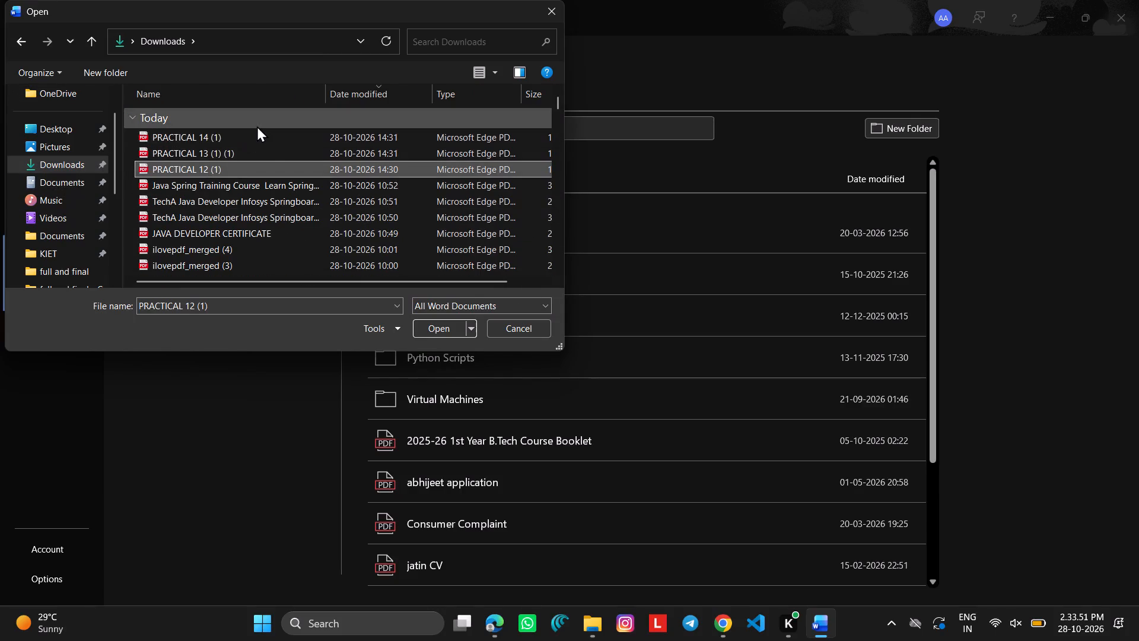
pyautogui.keyDown('shift'); pyautogui.click(270, 141); pyautogui.keyUp('shift')
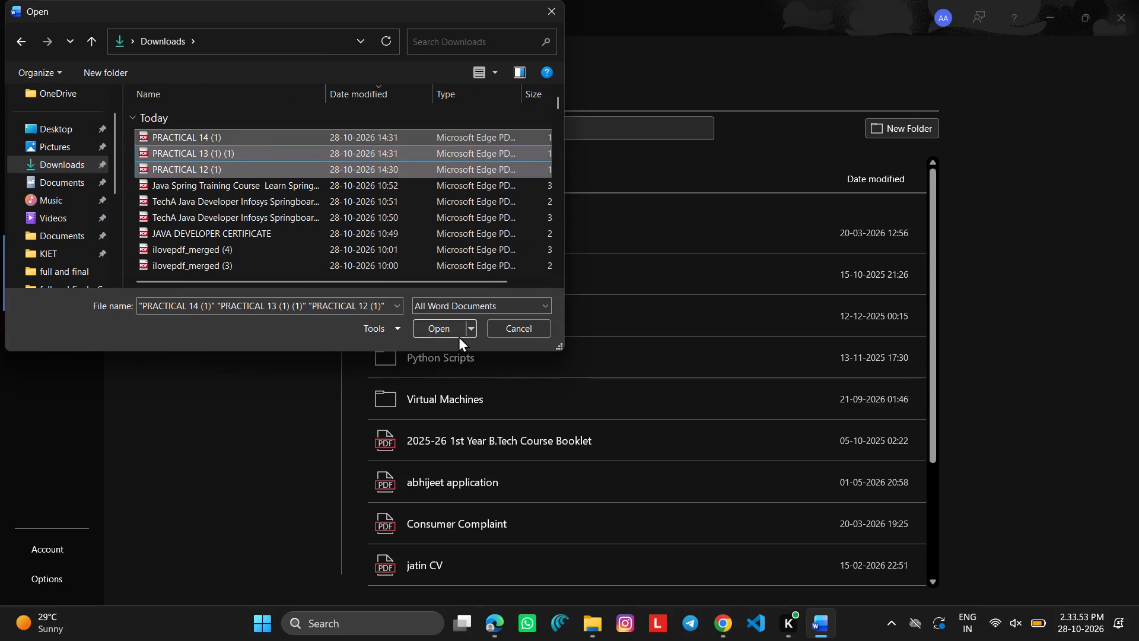
pyautogui.click(452, 328)
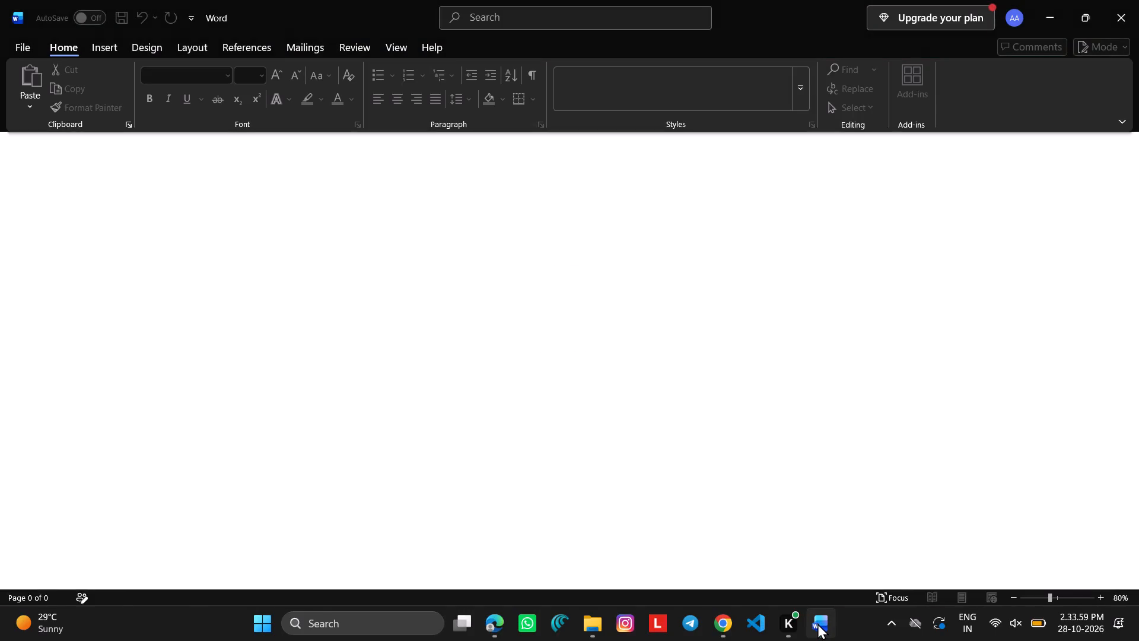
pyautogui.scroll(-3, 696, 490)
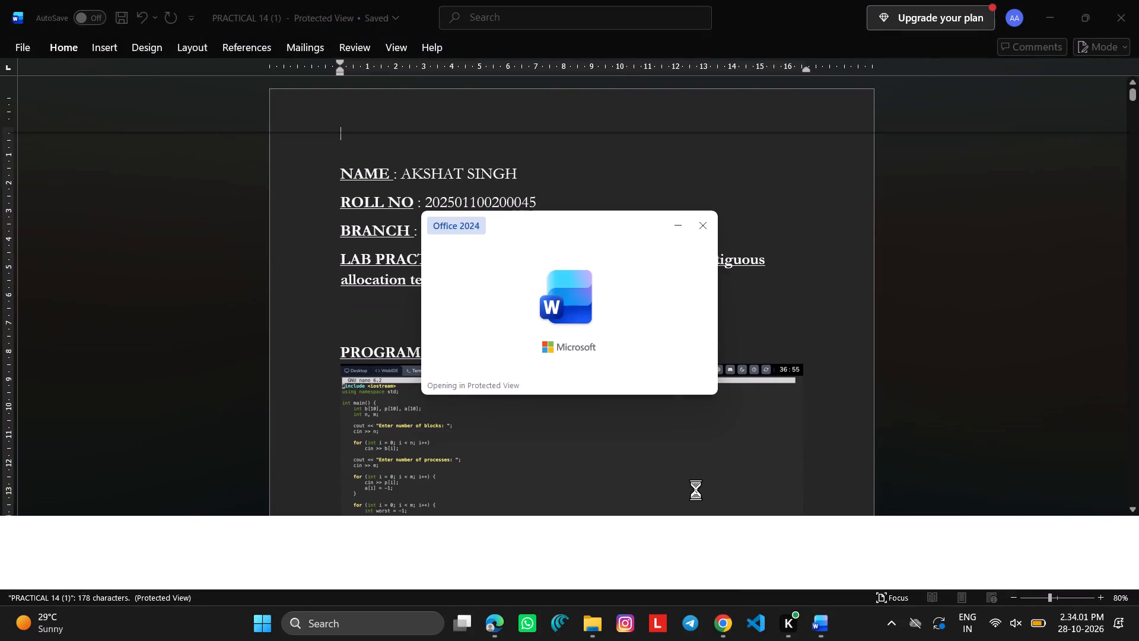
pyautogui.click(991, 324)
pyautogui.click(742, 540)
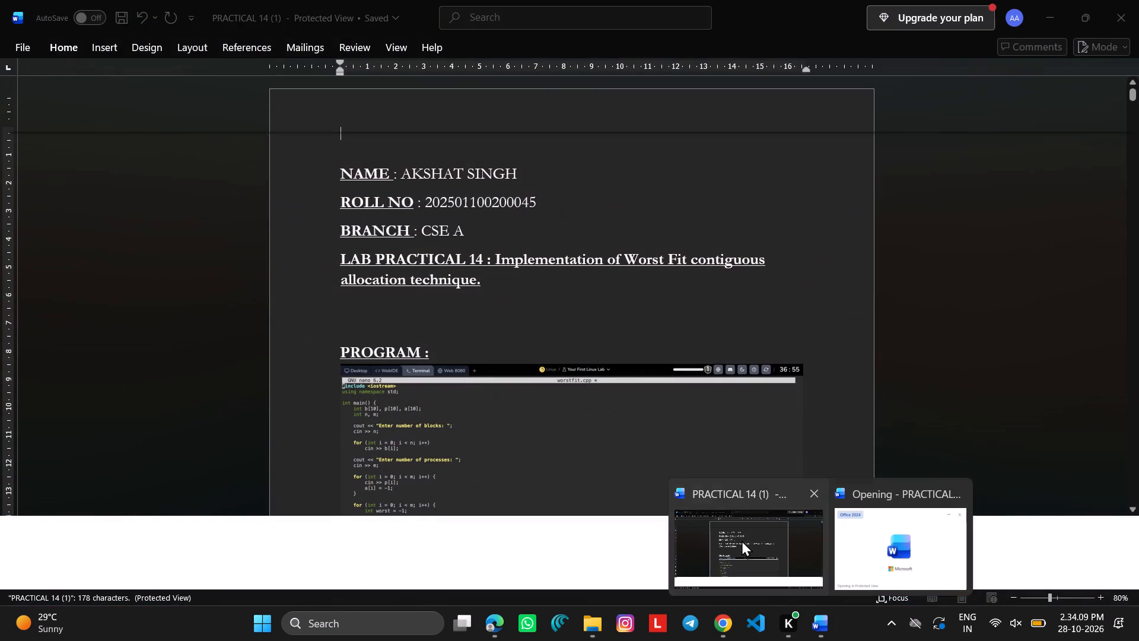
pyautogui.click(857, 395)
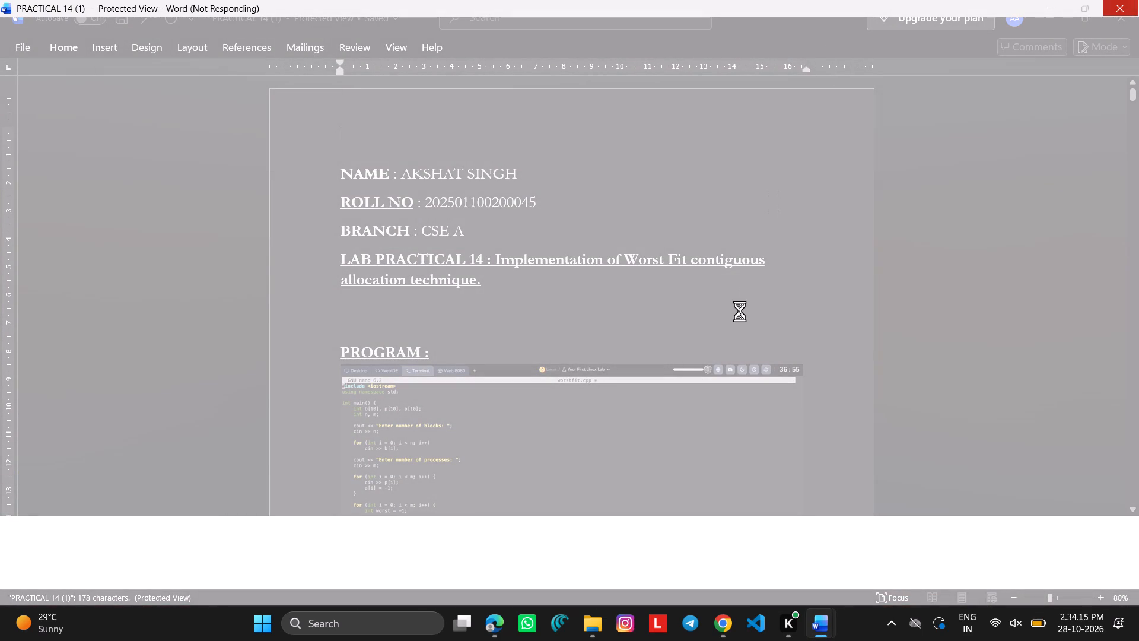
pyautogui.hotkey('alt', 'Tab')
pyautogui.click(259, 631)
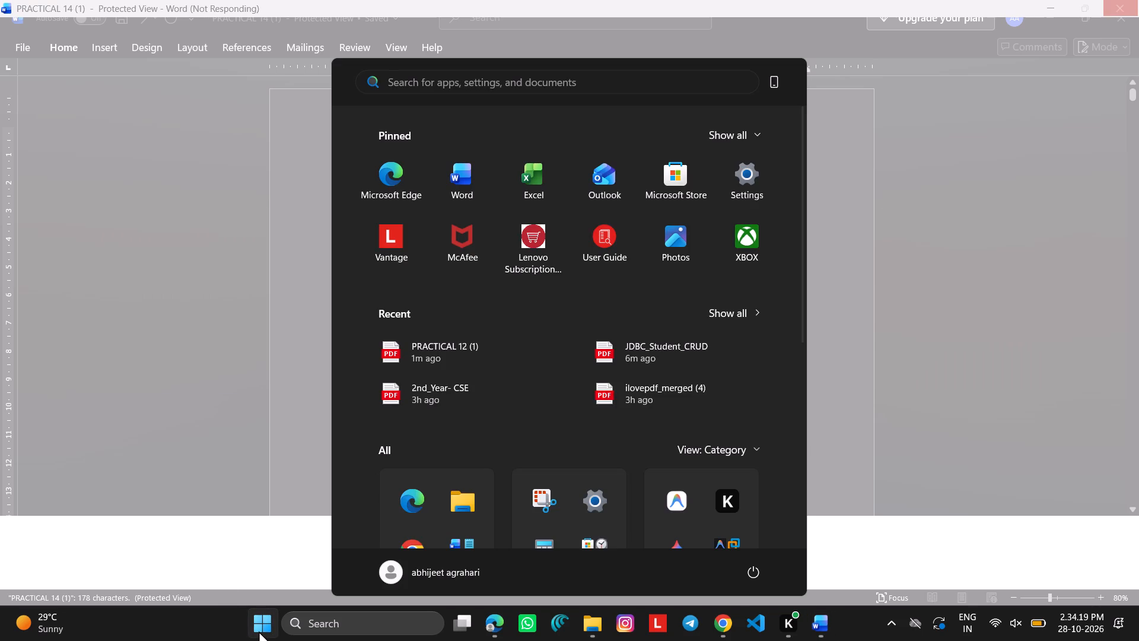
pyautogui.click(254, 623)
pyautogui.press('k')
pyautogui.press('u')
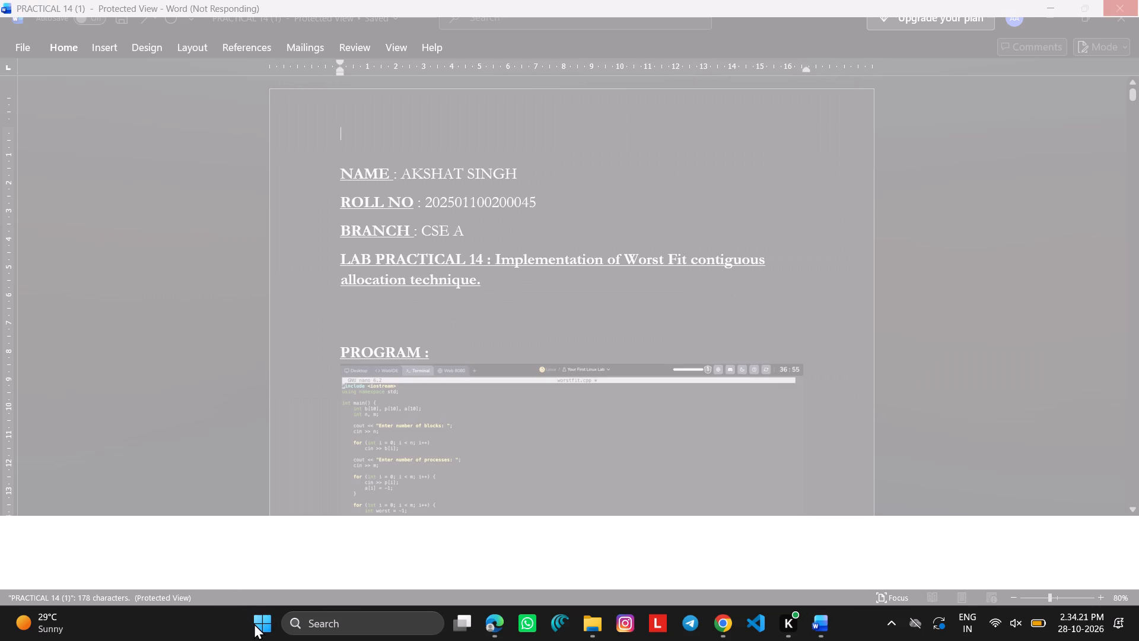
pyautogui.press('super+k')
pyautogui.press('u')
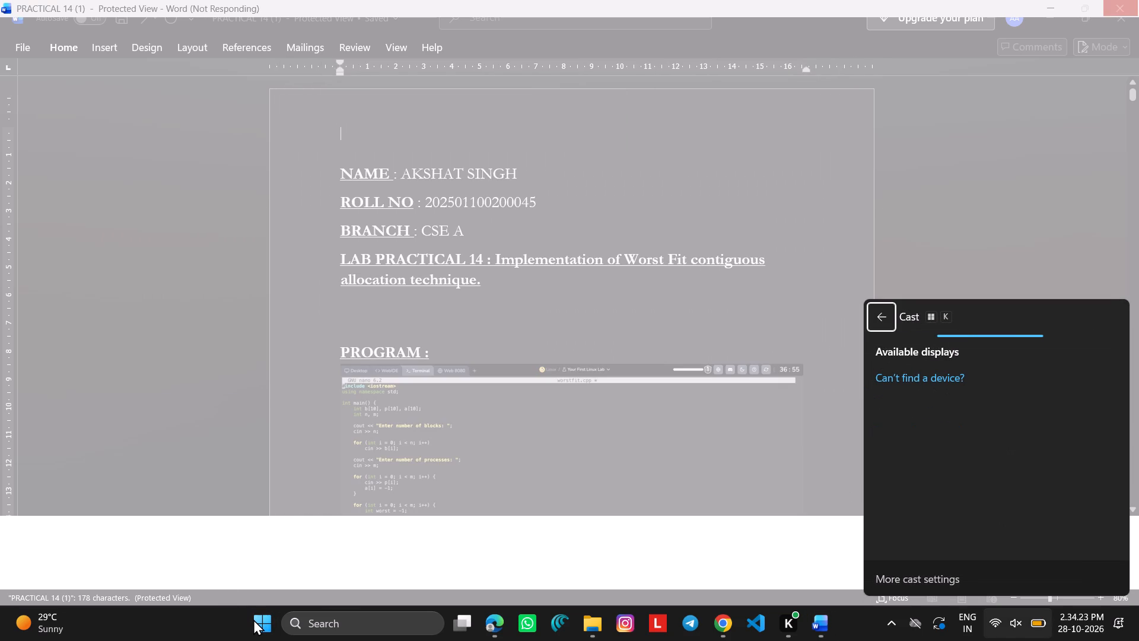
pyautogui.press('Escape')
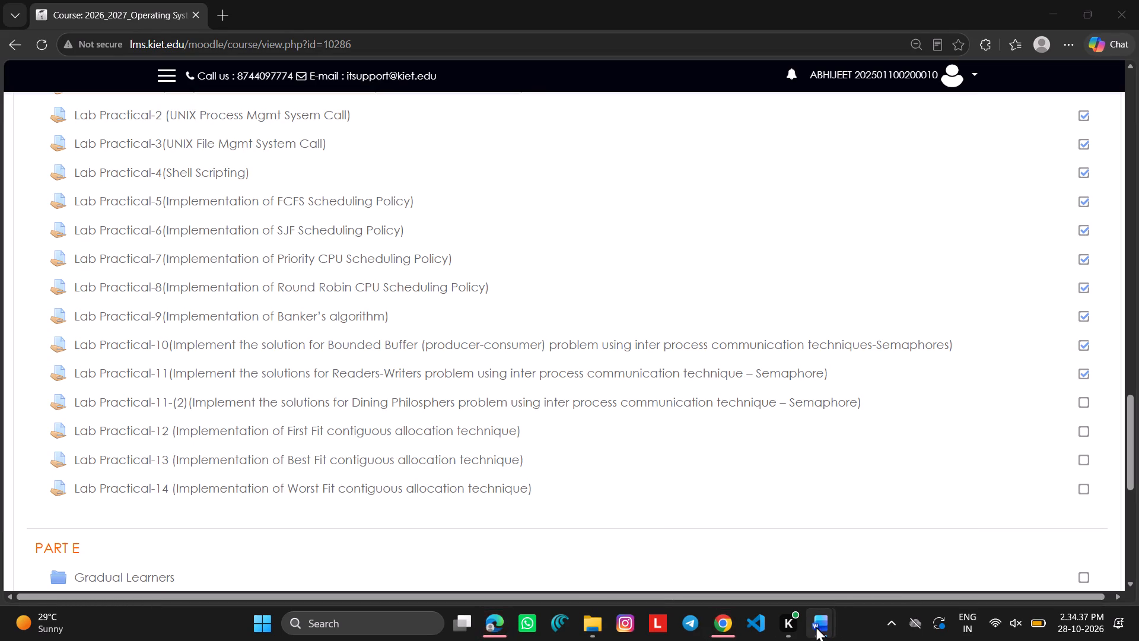
# Close the stuck Word opening window and the unresponsive PRACTICAL 14 (1) window.
pyautogui.click(831, 634)
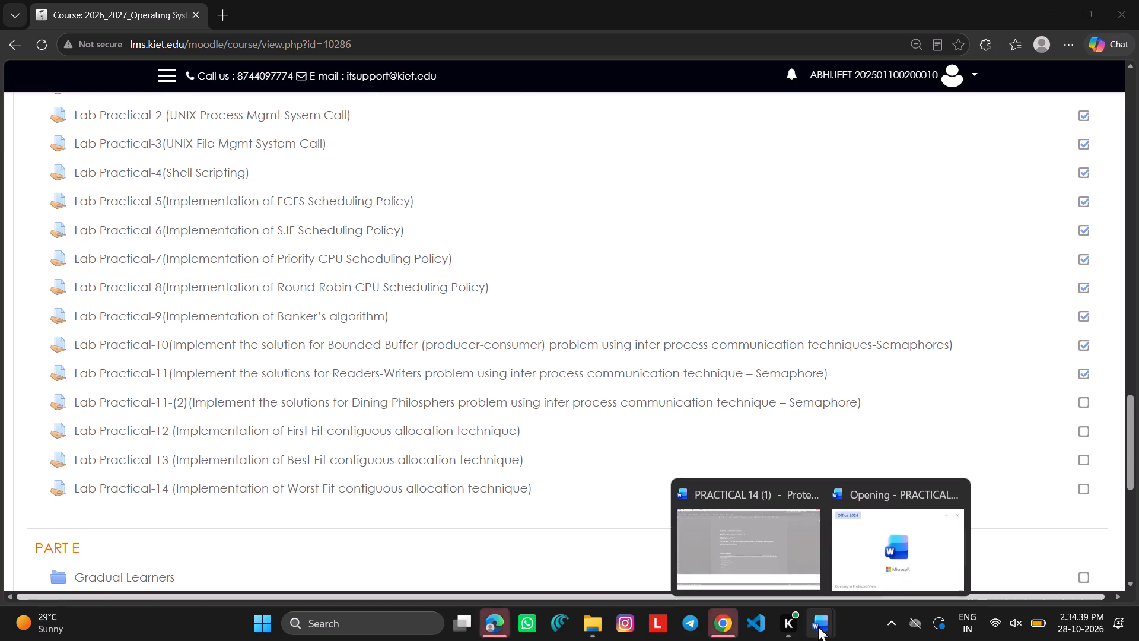
pyautogui.click(883, 491)
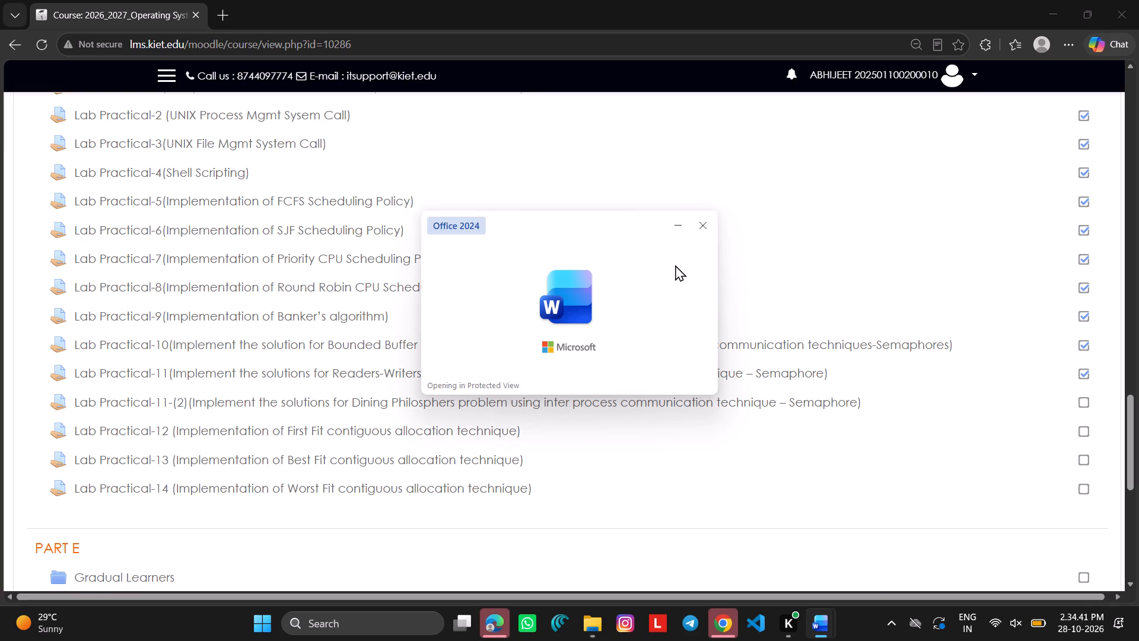
pyautogui.click(703, 224)
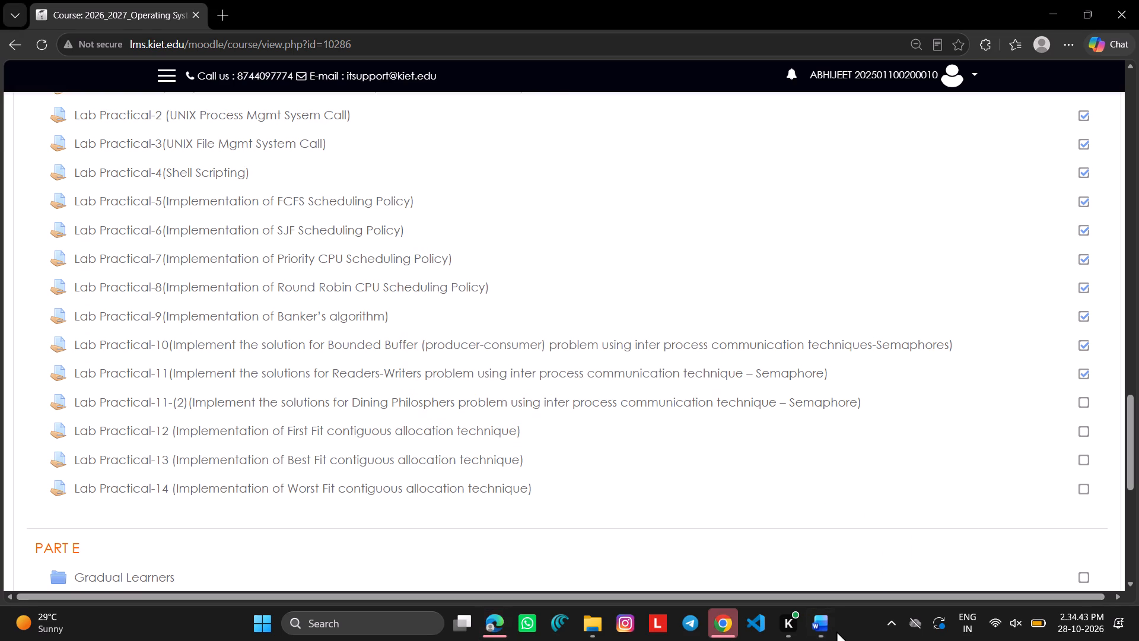
pyautogui.click(831, 628)
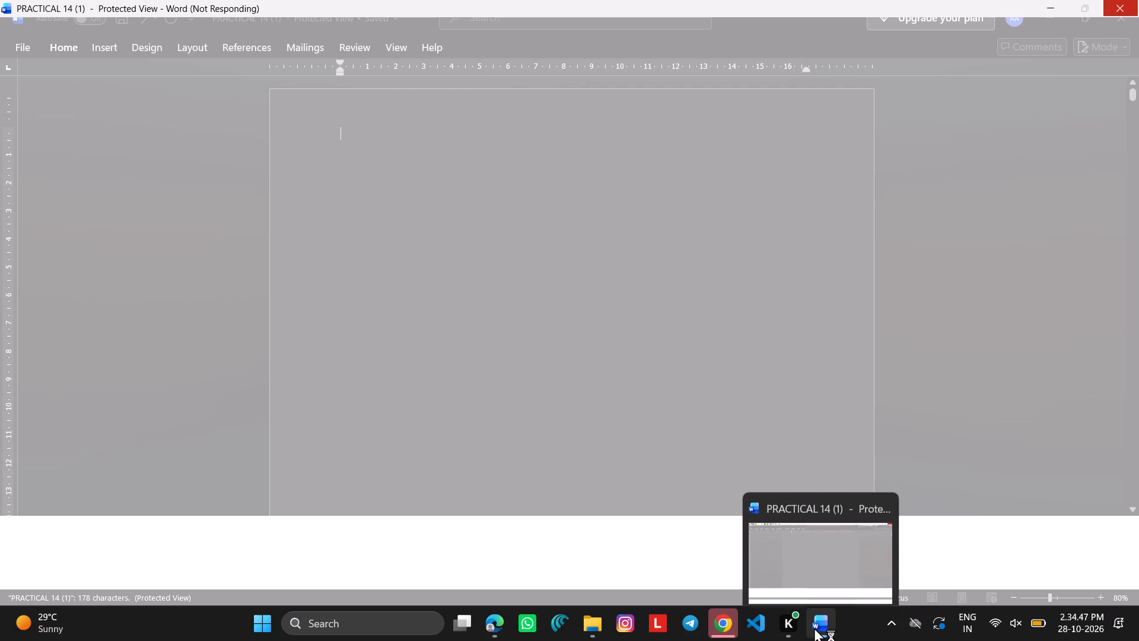
pyautogui.click(880, 486)
pyautogui.tripleClick(880, 486)
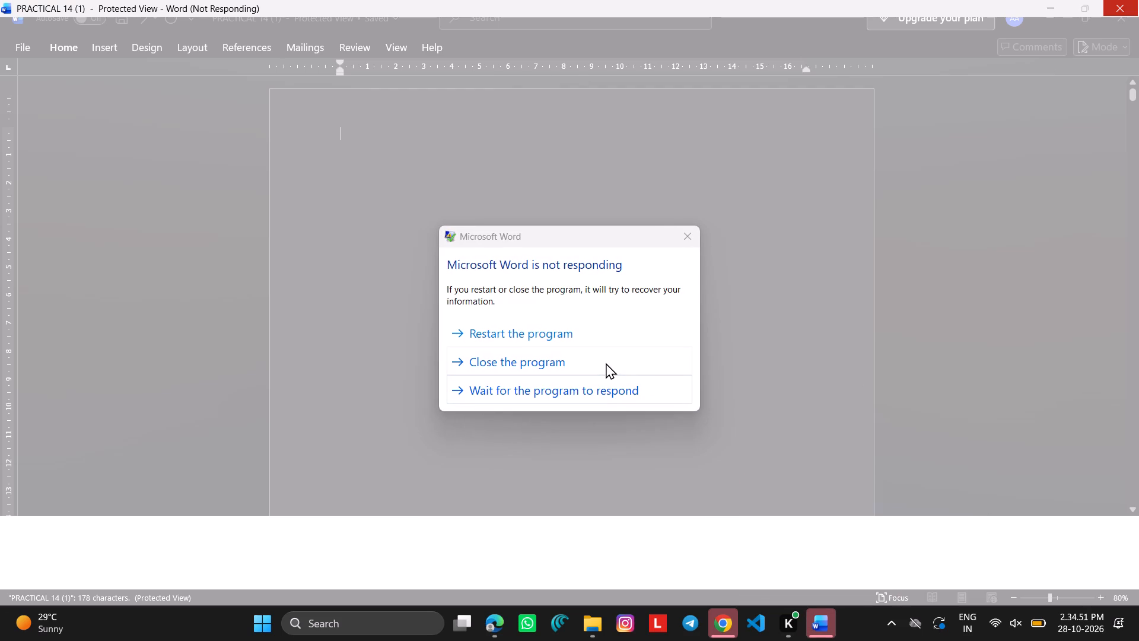
pyautogui.click(591, 335)
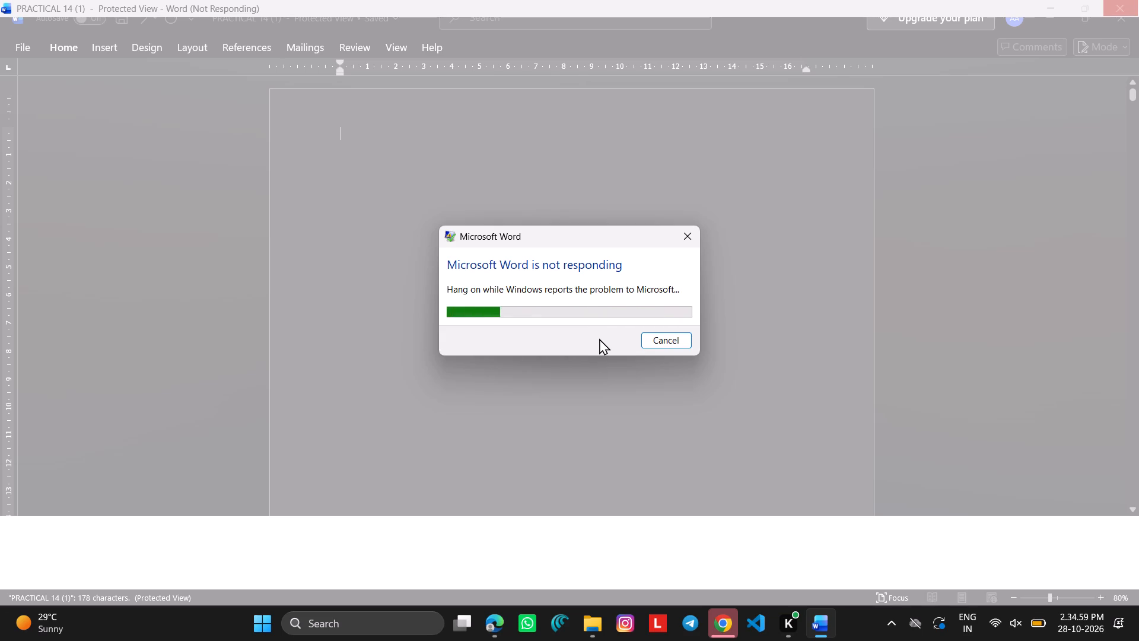
pyautogui.click(686, 237)
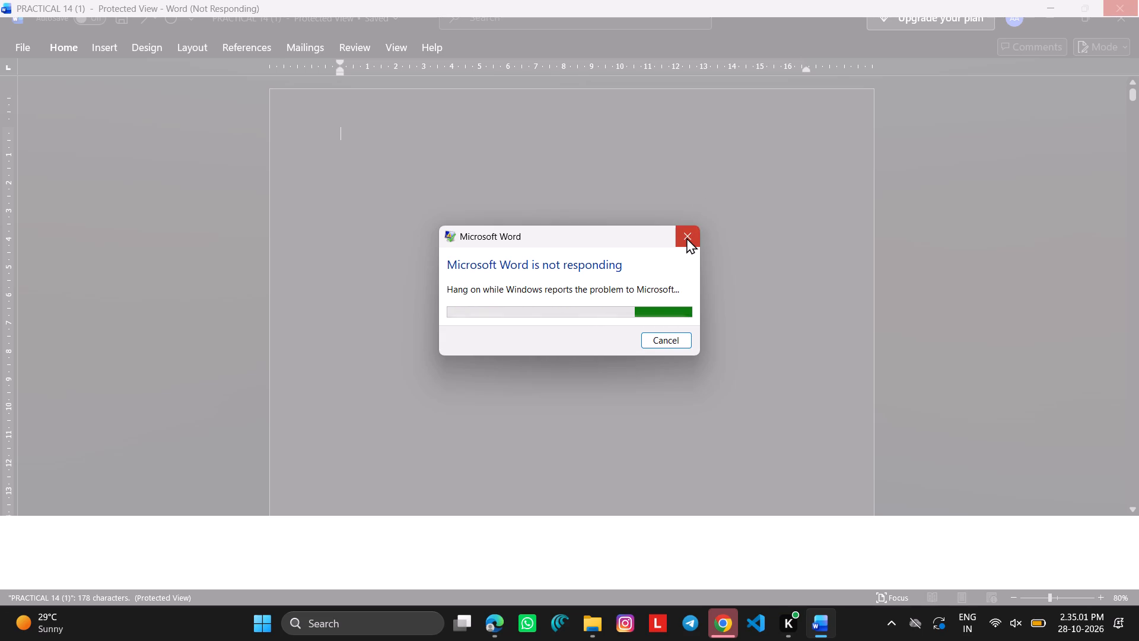
pyautogui.click(663, 362)
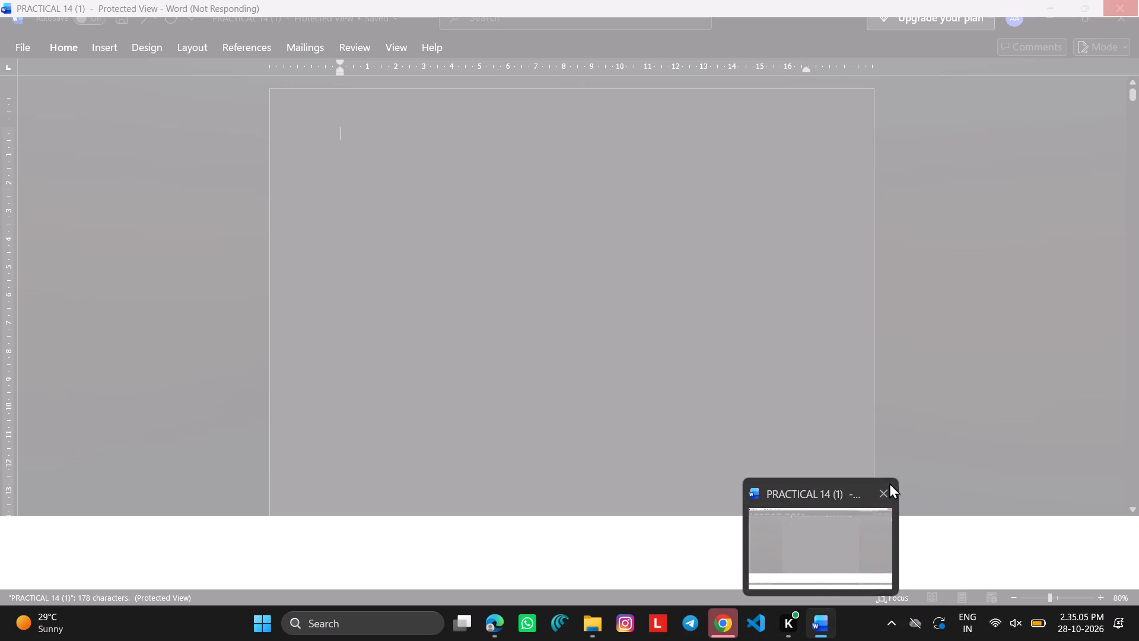
pyautogui.click(885, 489)
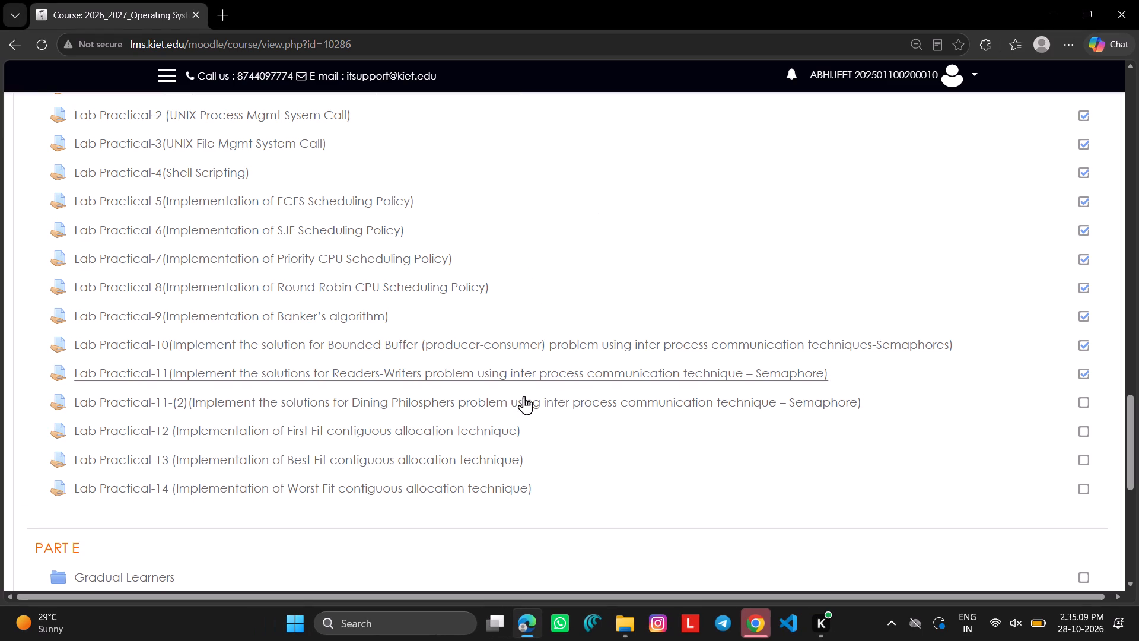
# Relaunch Word and enable editing for the PRACTICAL 14 (1) document.
pyautogui.write('wo')
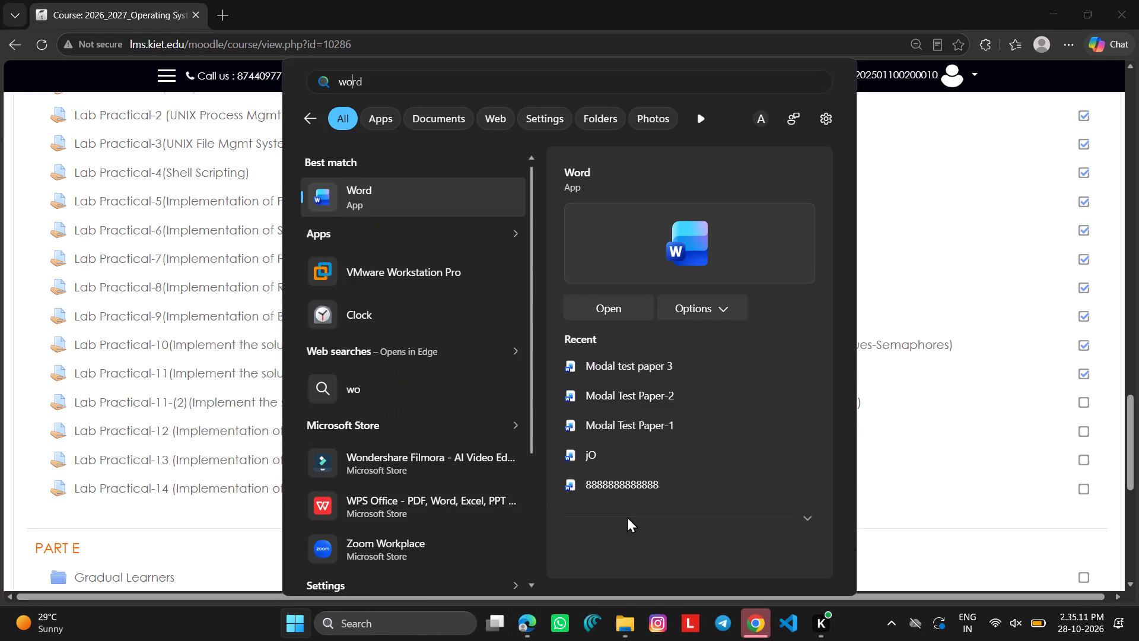
pyautogui.press('Return')
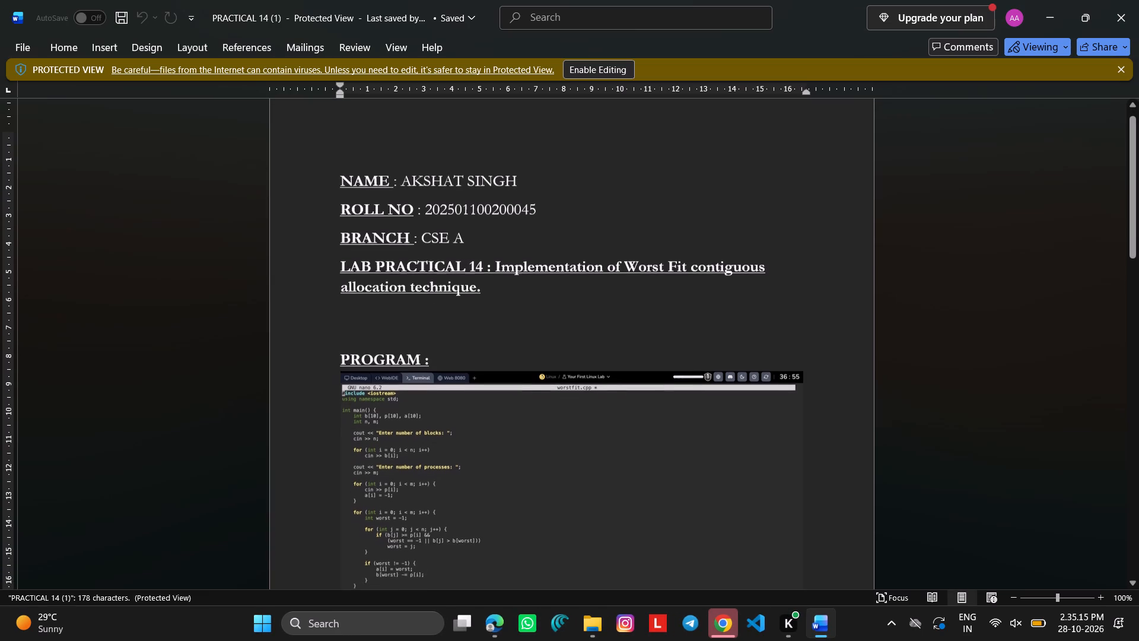
pyautogui.scroll(-1, 627, 516)
pyautogui.scroll(2, 627, 516)
pyautogui.click(610, 67)
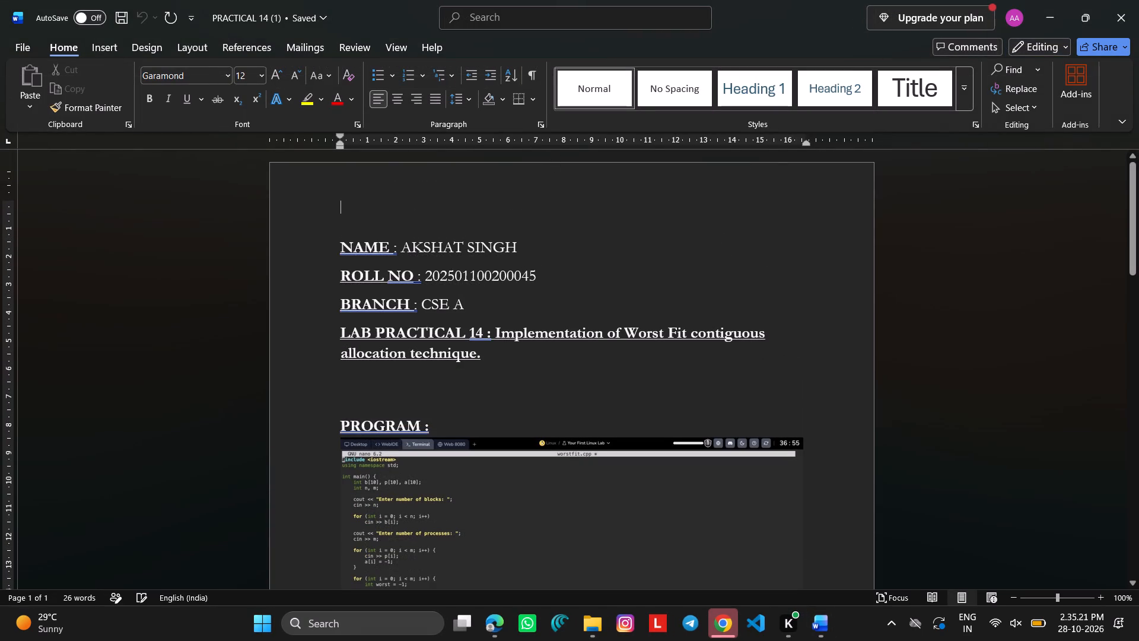
# Replace the student name on the NAME line with ABHIJEET.
pyautogui.click(526, 250)
pyautogui.press('\\')
pyautogui.press('BackSpace')
pyautogui.press('BackSpace')
pyautogui.press('BackSpace')
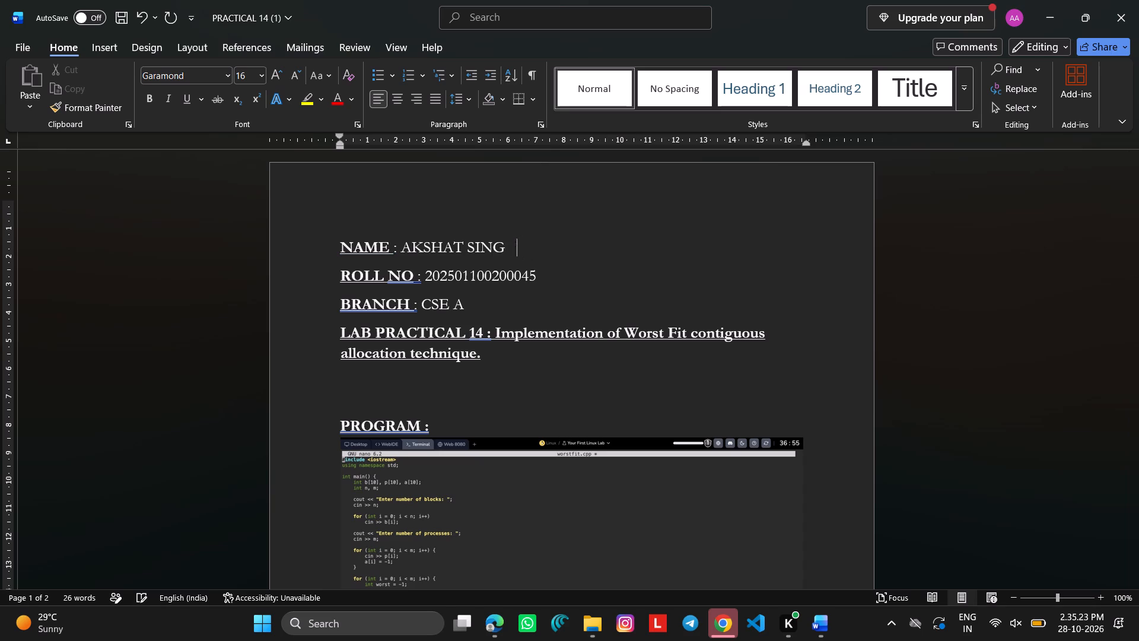
pyautogui.press('BackSpace')
pyautogui.press('BackSpace')
pyautogui.press('BackSpace')
pyautogui.press('BackSpace')
pyautogui.press('BackSpace')
pyautogui.press('BackSpace')
pyautogui.press('BackSpace')
pyautogui.press('BackSpace')
pyautogui.press('BackSpace')
pyautogui.write('BHIJEEY')
pyautogui.press('BackSpace')
pyautogui.press('t')
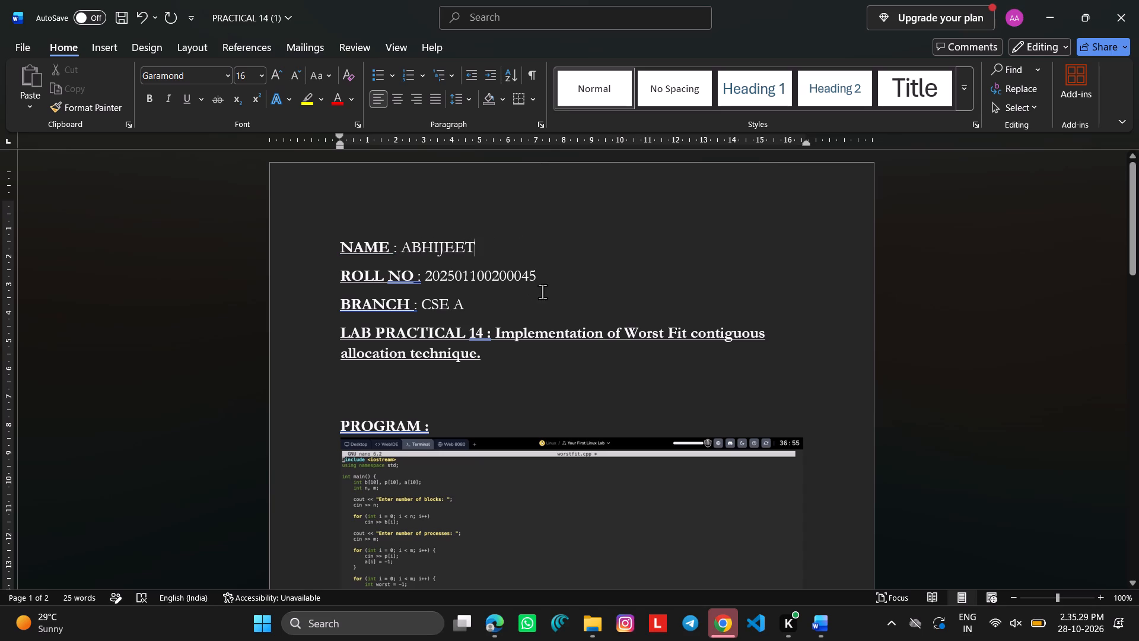
# Replace the final digits on the ROLL NO line with those of the new student's roll number.
pyautogui.click(551, 287)
pyautogui.press('BackSpace')
pyautogui.press('BackSpace')
pyautogui.press('BackSpace')
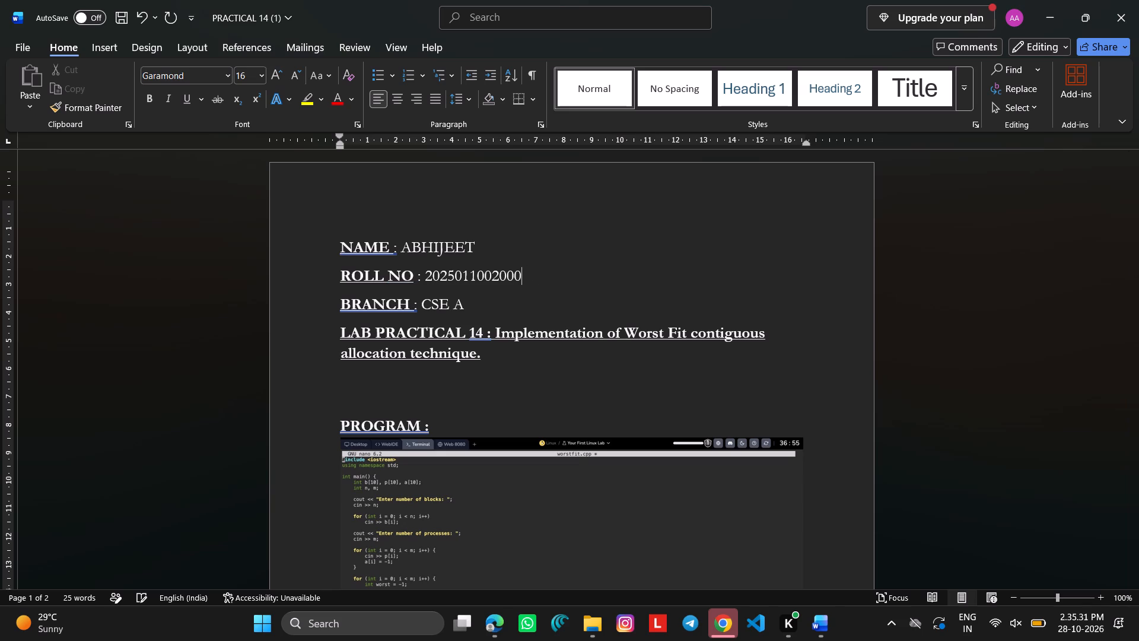
pyautogui.press('End')
pyautogui.press('Insert')
pyautogui.write('100')
pyautogui.press('BackSpace')
# Start saving the document and create and open a new folder named OS inside KIET > 2nd year > 3rd Sem.
pyautogui.scroll(-13, 552, 283)
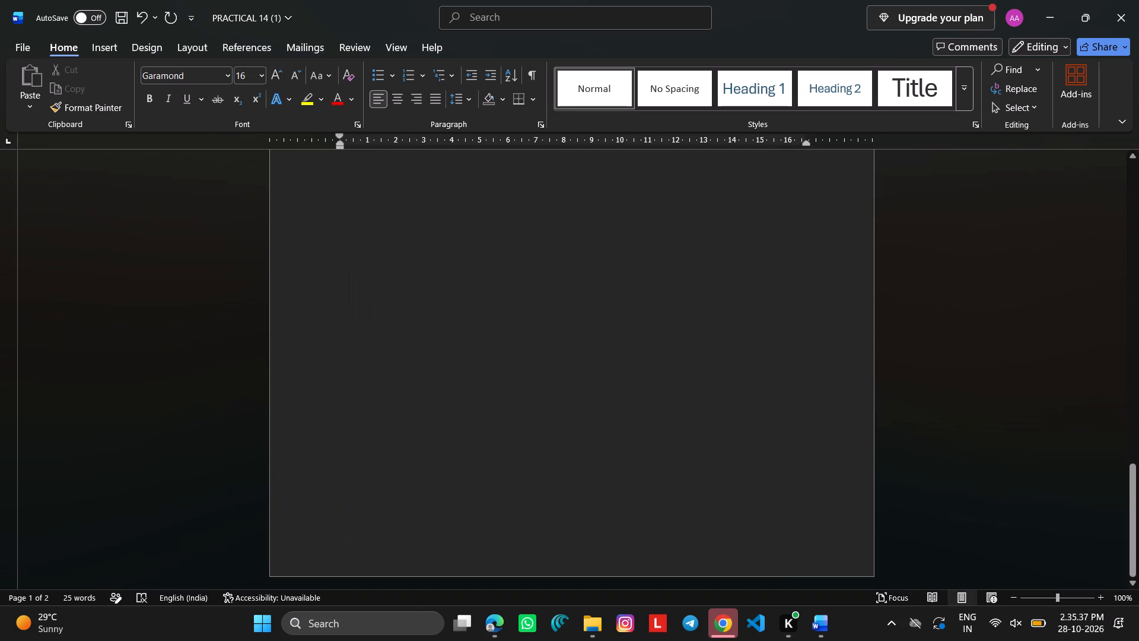
pyautogui.hotkey('ctrl', 's')
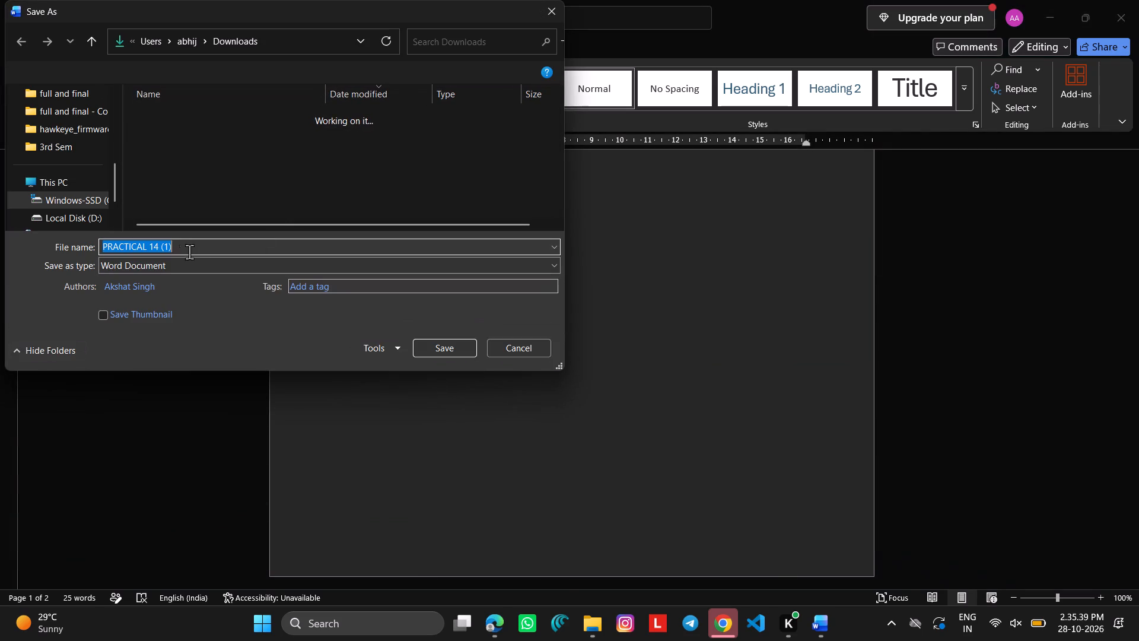
pyautogui.scroll(-2, 90, 201)
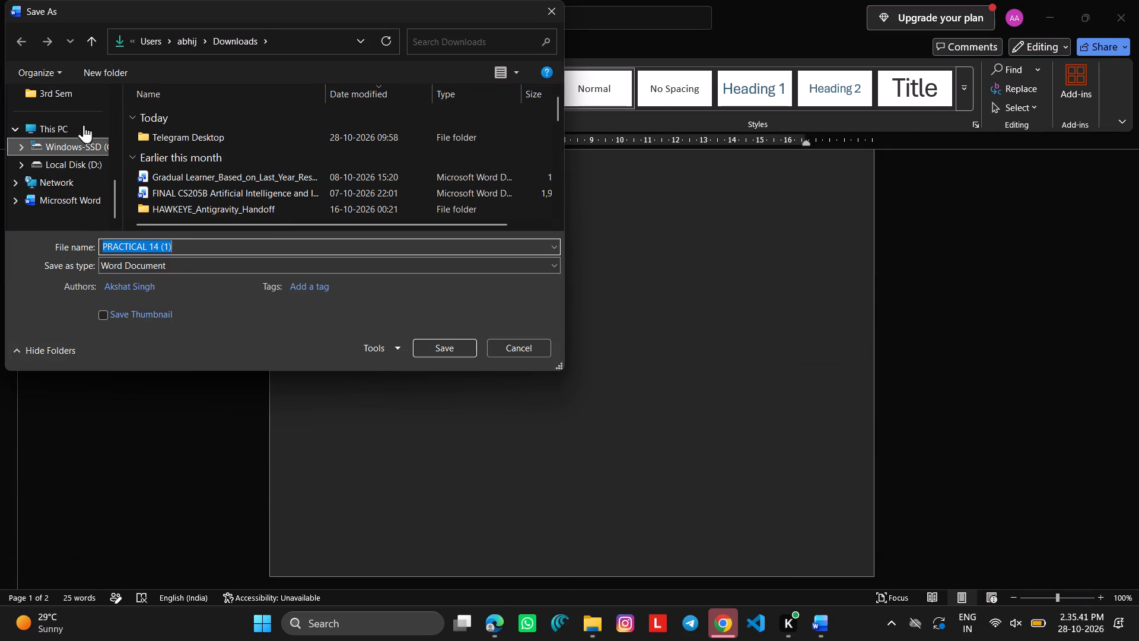
pyautogui.scroll(1, 75, 131)
pyautogui.click(87, 182)
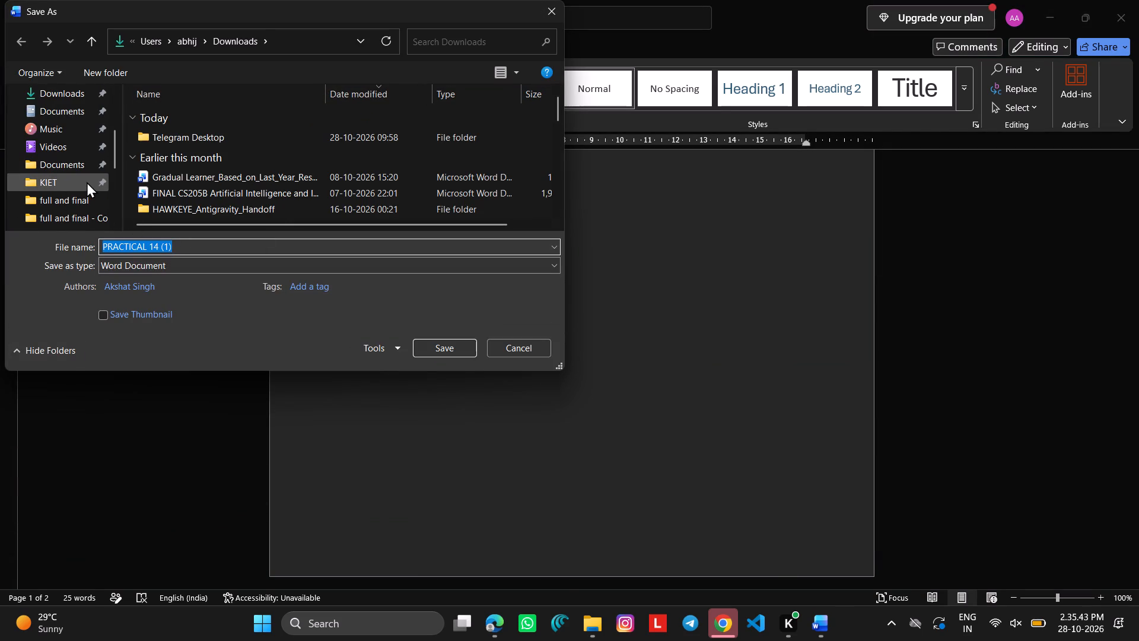
pyautogui.doubleClick(224, 128)
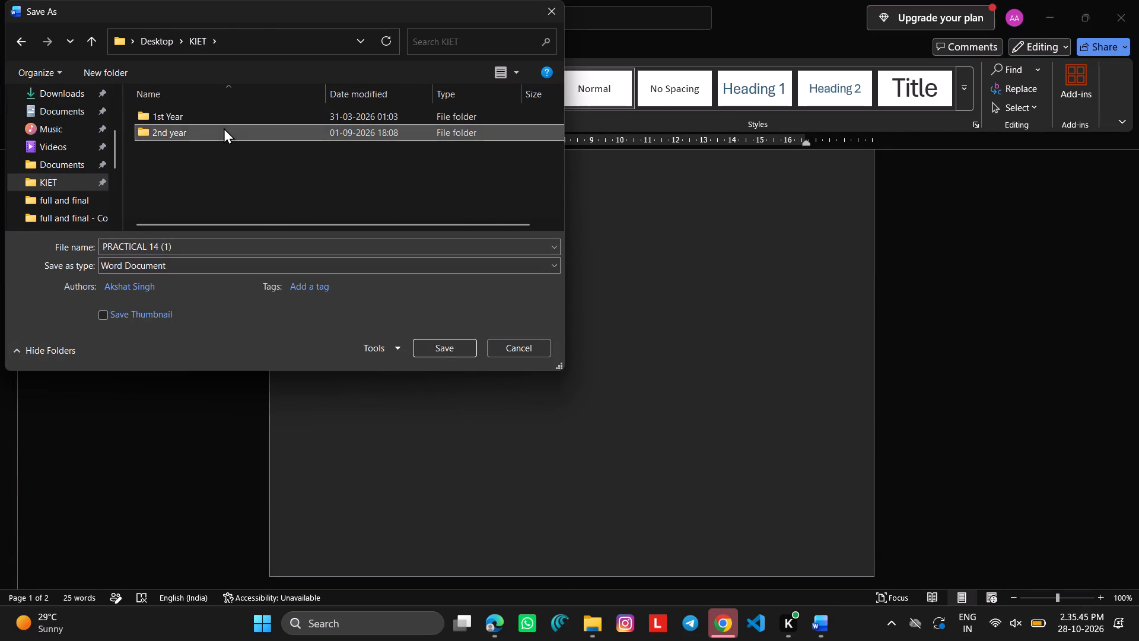
pyautogui.doubleClick(253, 120)
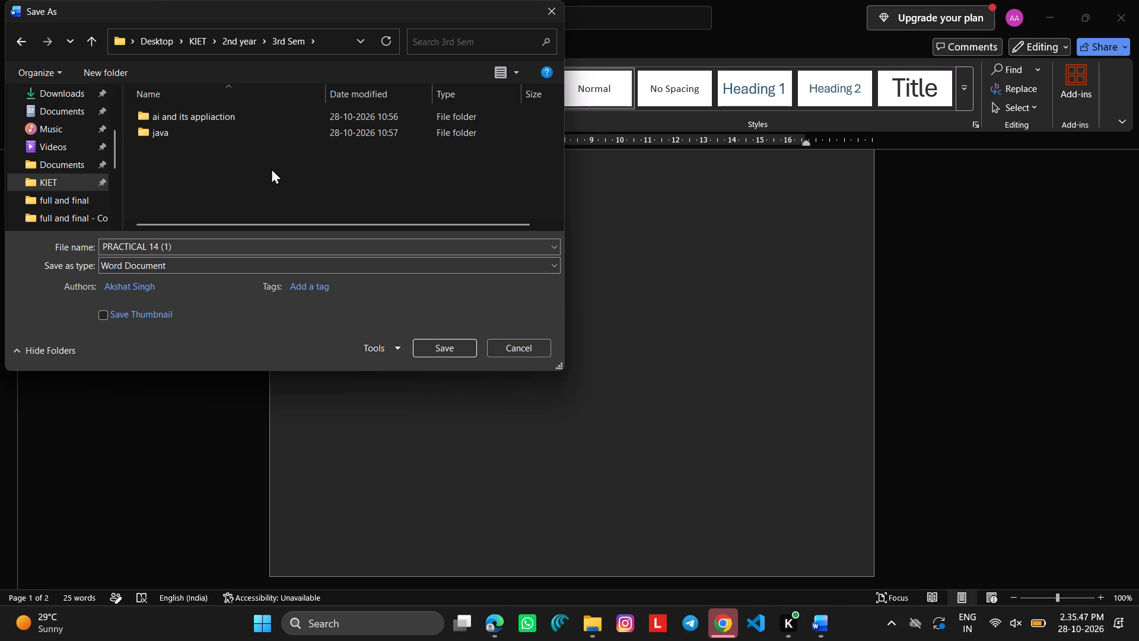
pyautogui.click(271, 168)
pyautogui.click(103, 65)
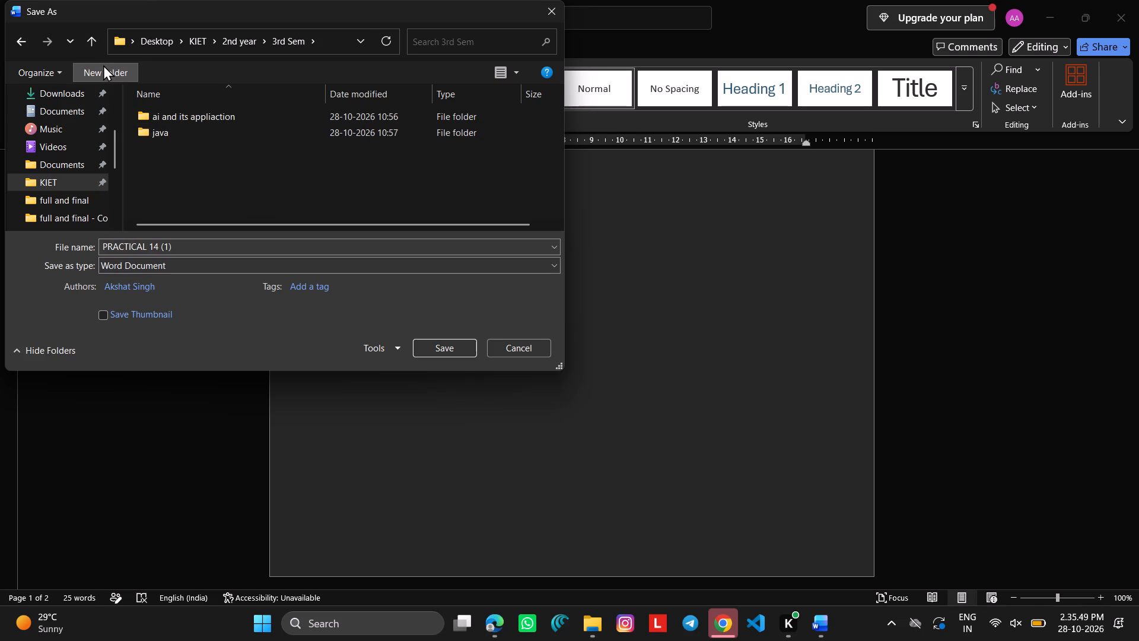
pyautogui.write('OS')
pyautogui.press('Return')
pyautogui.doubleClick(256, 150)
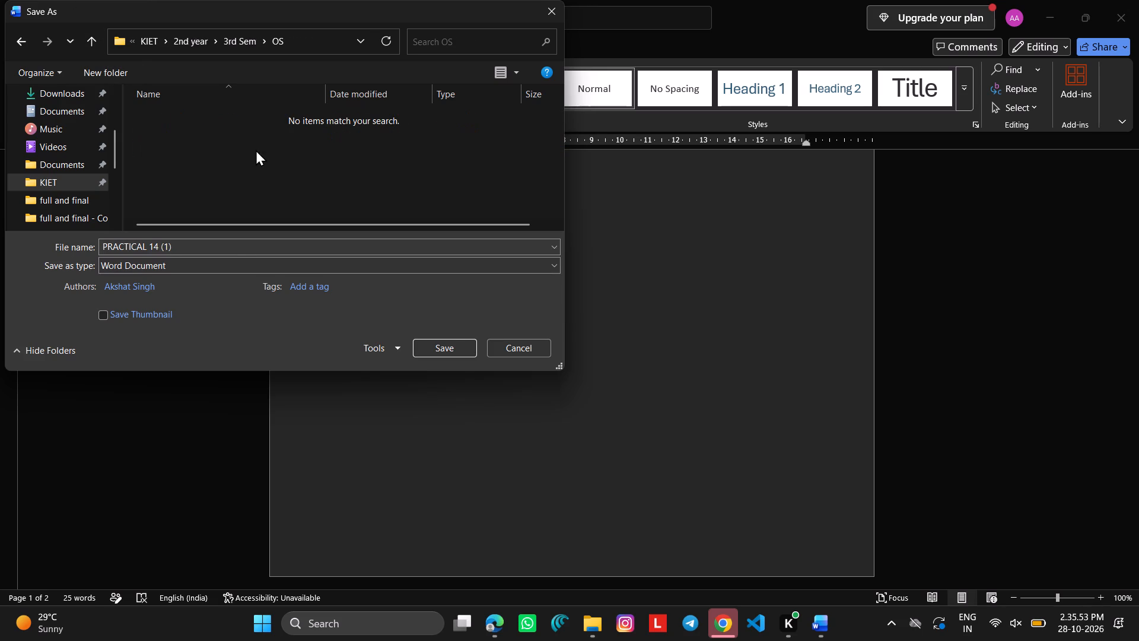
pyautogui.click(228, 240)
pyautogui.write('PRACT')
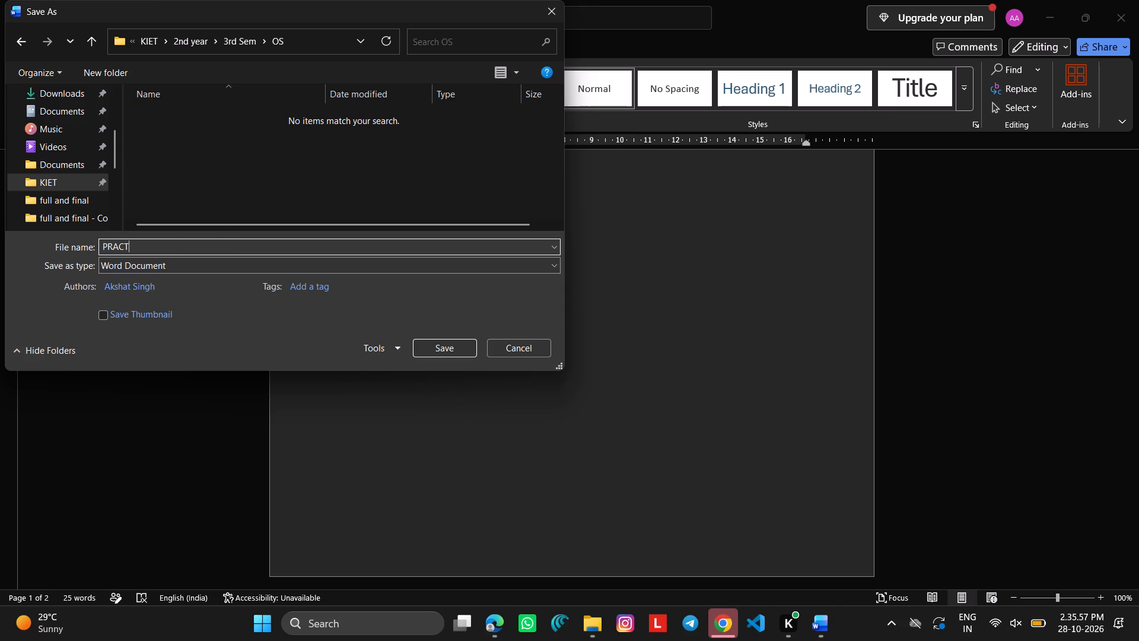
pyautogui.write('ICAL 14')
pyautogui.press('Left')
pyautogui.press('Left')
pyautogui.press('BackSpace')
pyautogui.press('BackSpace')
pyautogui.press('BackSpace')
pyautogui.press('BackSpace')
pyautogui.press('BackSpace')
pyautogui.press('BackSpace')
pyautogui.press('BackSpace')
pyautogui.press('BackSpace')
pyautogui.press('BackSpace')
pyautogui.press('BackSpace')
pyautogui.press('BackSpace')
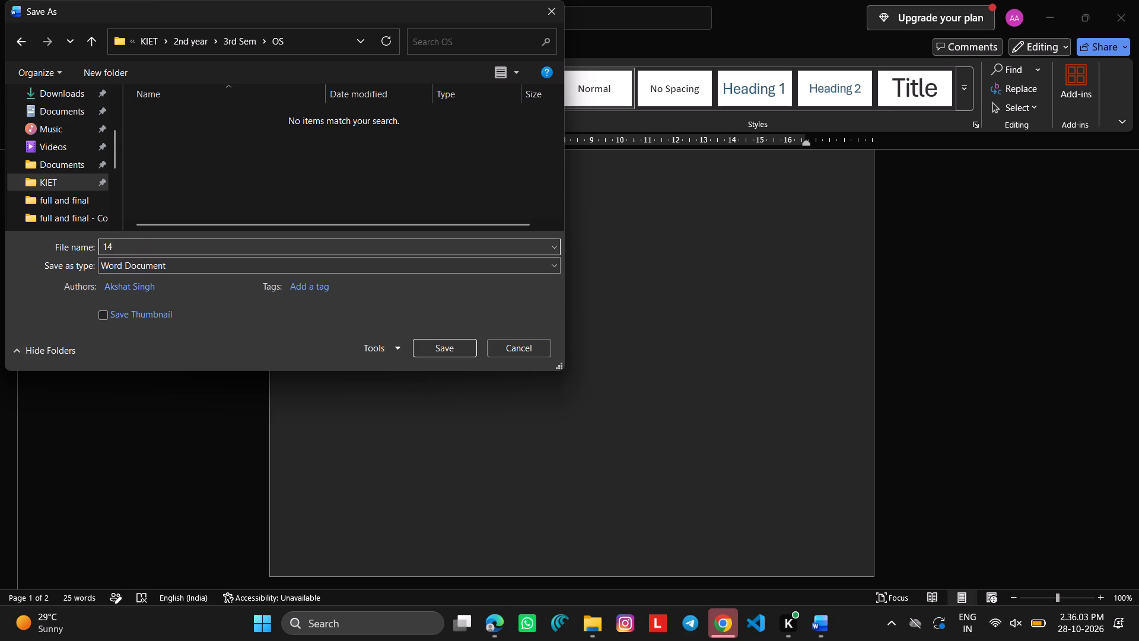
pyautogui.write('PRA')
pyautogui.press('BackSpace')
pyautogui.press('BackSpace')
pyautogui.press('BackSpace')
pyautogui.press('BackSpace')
# Name the file ABHIJEET_PRACTICAL14 and save it as a PDF in the OS folder.
pyautogui.write('ABHIJEET')
pyautogui.hotkey('shift', '_')
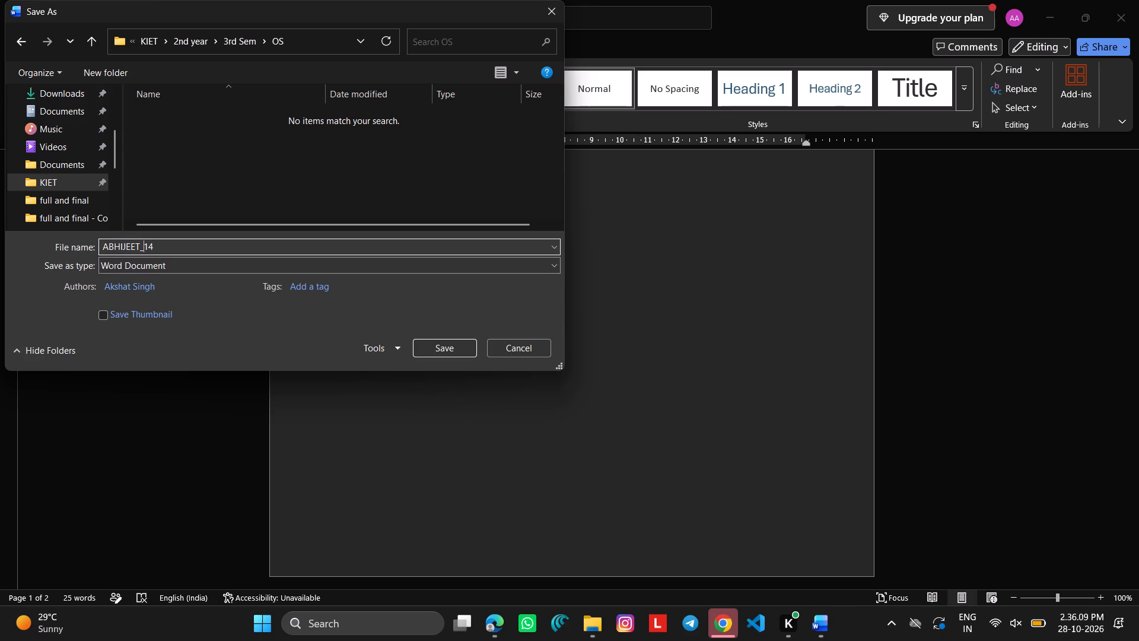
pyautogui.press('Right')
pyautogui.press('BackSpace')
pyautogui.press('Right')
pyautogui.press('BackSpace')
pyautogui.write('PRA')
pyautogui.press('BackSpace')
pyautogui.press('BackSpace')
pyautogui.write('RACTICAL')
pyautogui.write('14')
pyautogui.click(364, 264)
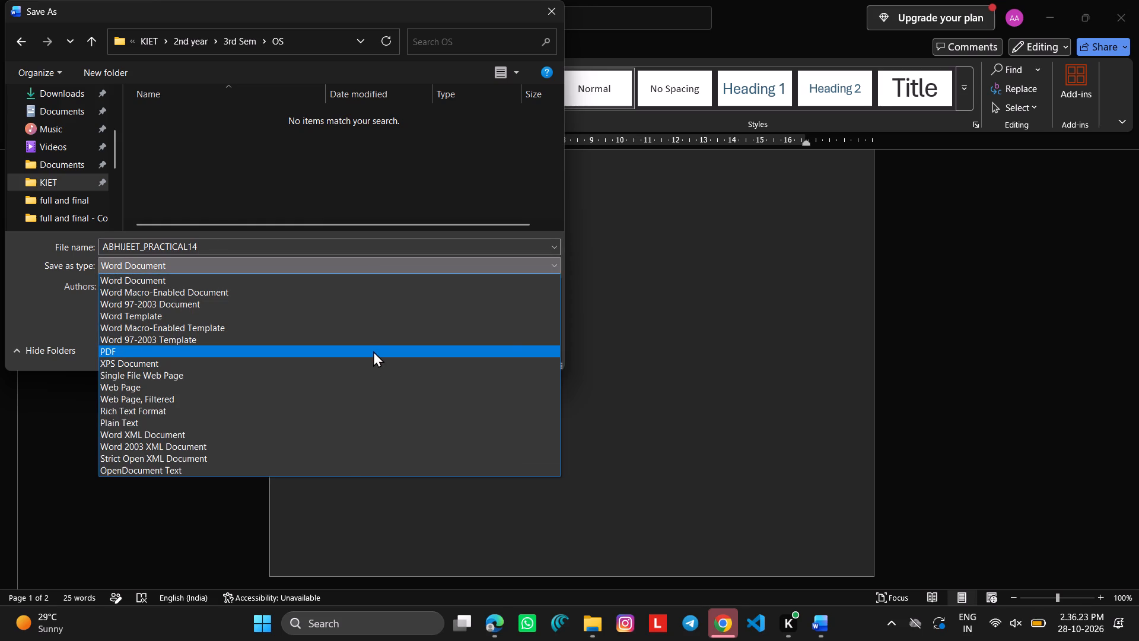
pyautogui.click(373, 351)
pyautogui.click(469, 389)
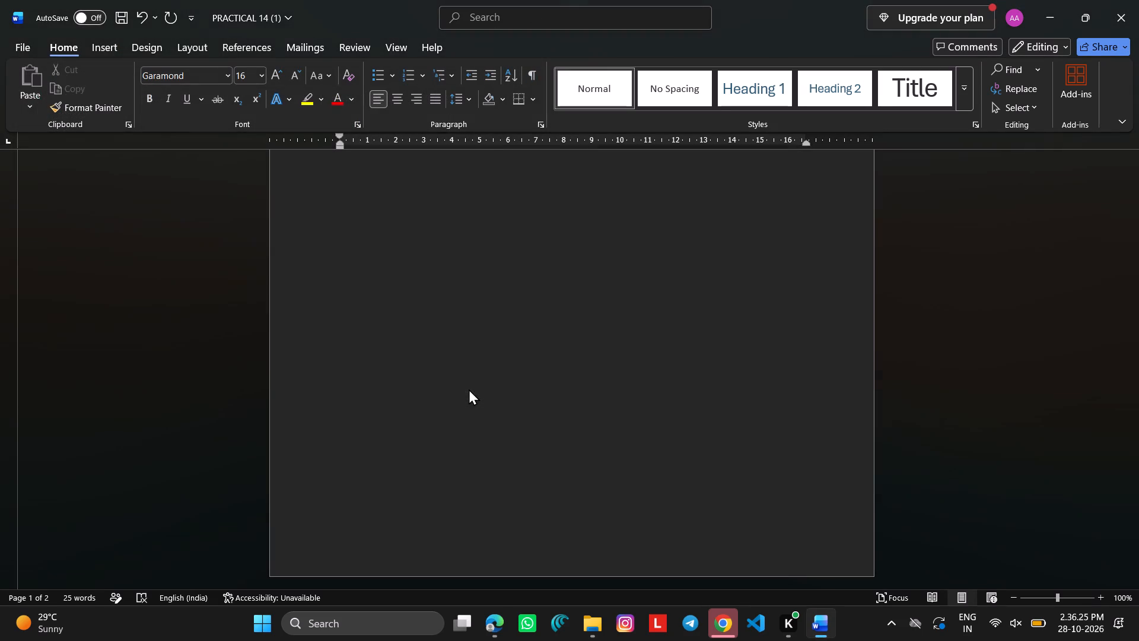
# Return from the exported PDF in Edge to the PRACTICAL 14 (1) document in Word.
pyautogui.scroll(11, 713, 320)
pyautogui.scroll(20, 713, 320)
pyautogui.scroll(11, 713, 320)
pyautogui.scroll(-3, 713, 320)
pyautogui.scroll(20, 713, 320)
pyautogui.scroll(8, 713, 320)
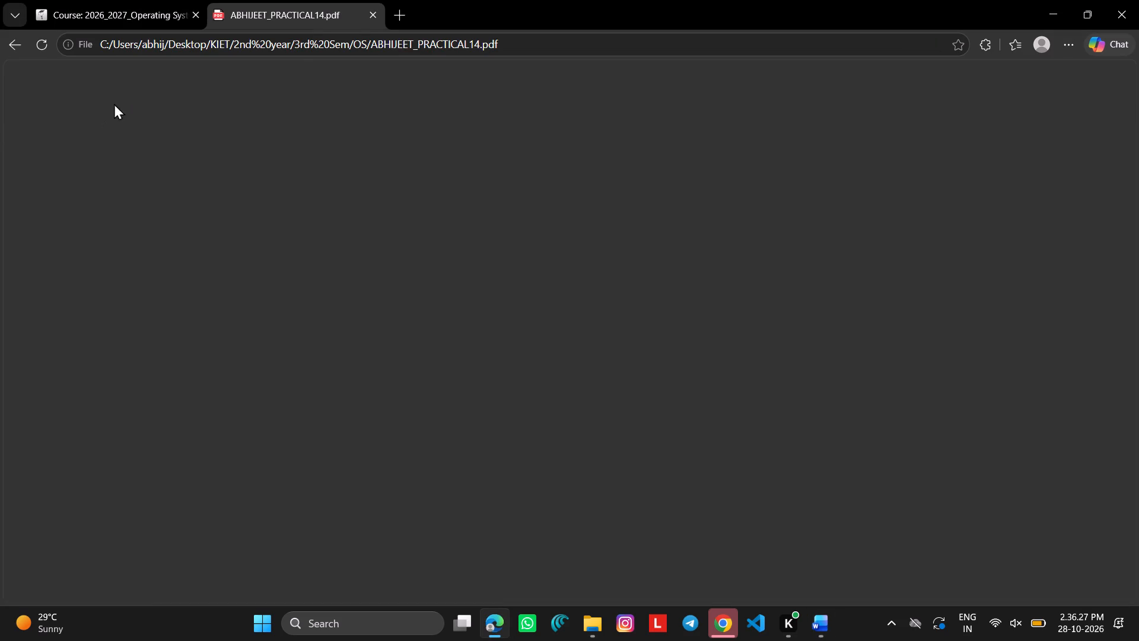
pyautogui.hotkey('alt', 'Tab')
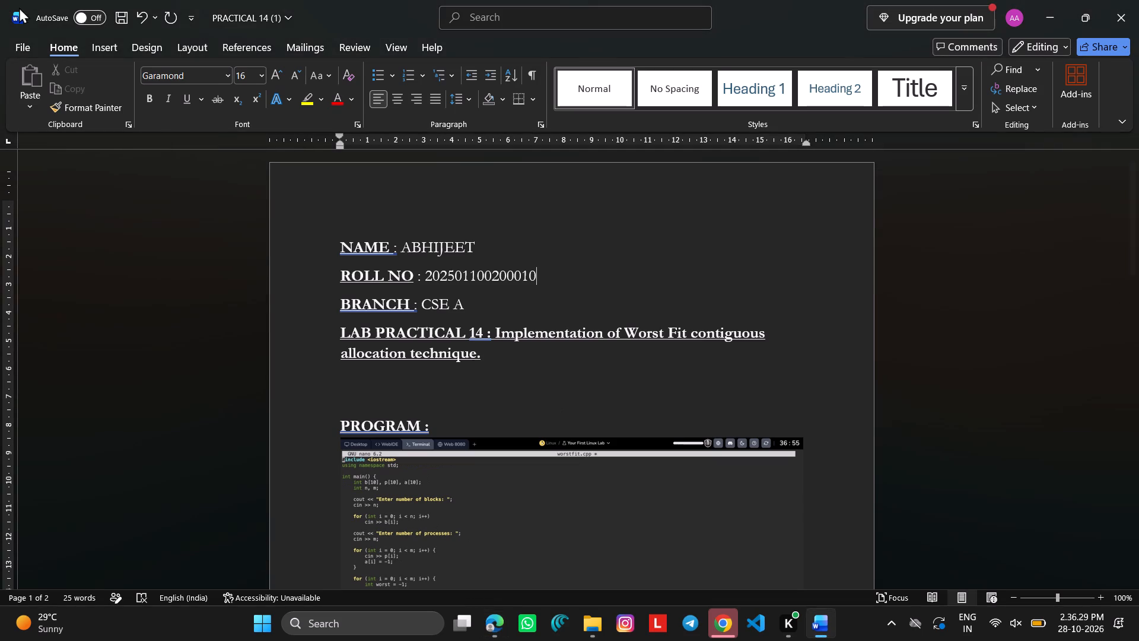
pyautogui.click(20, 15)
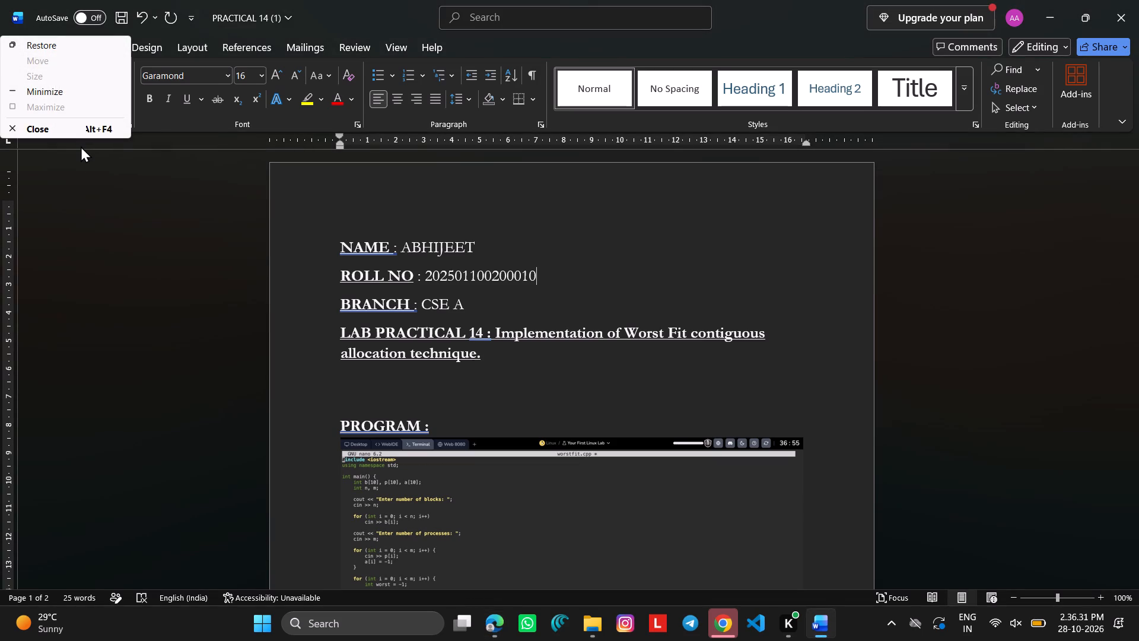
pyautogui.click(81, 154)
# Open PRACTICAL 13 (1) (1) from the Downloads folder, accepting its conversion to an editable document.
pyautogui.click(24, 53)
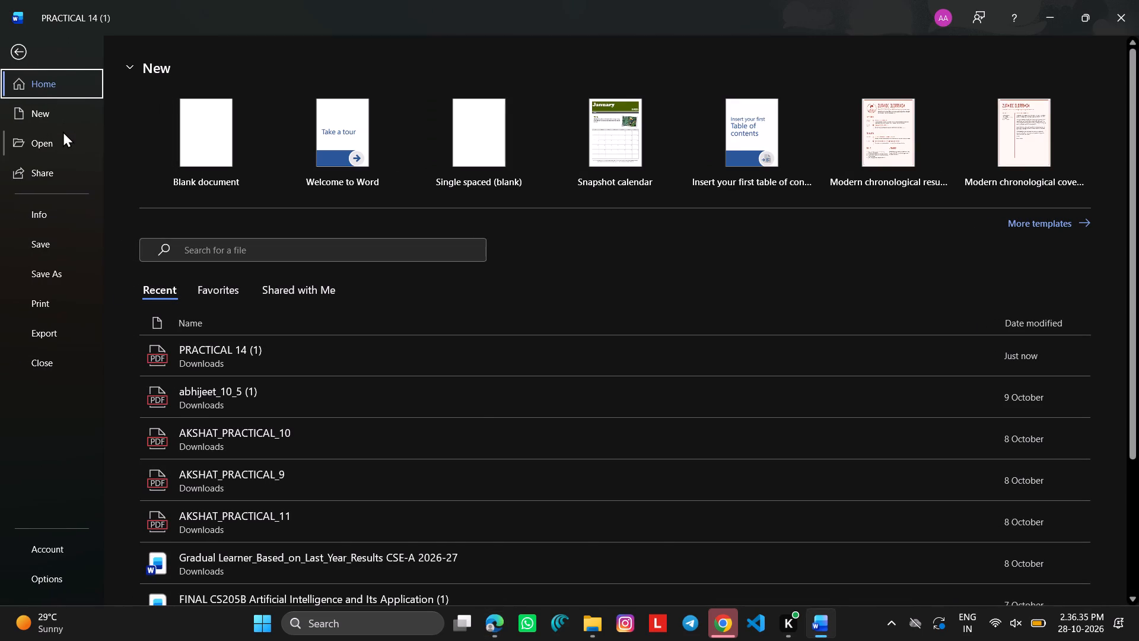
pyautogui.click(63, 131)
pyautogui.doubleClick(63, 131)
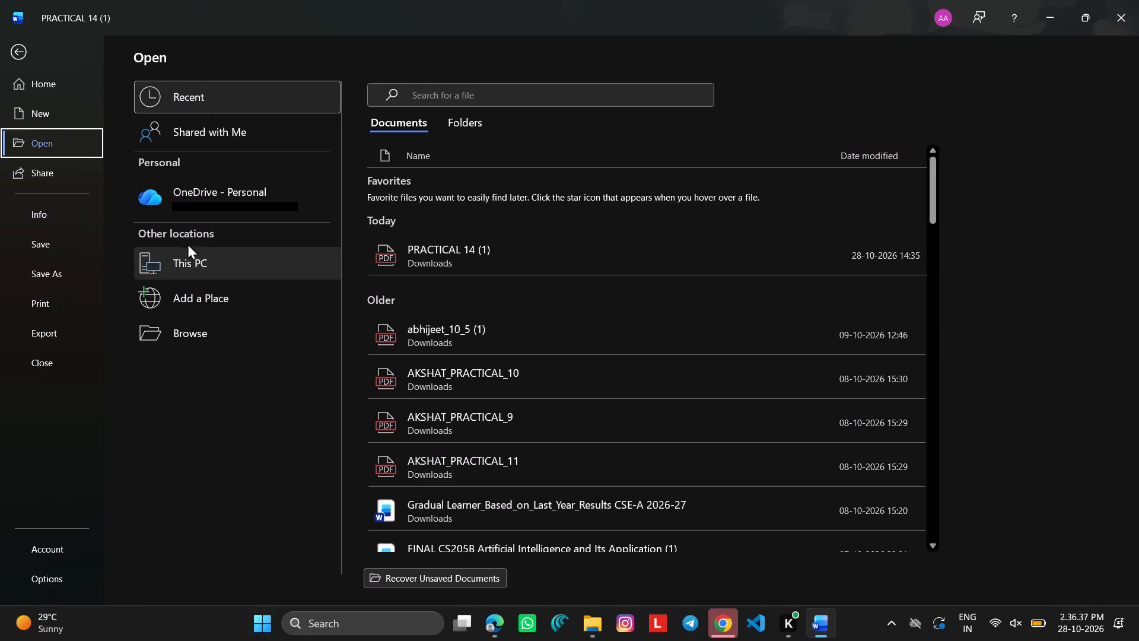
pyautogui.doubleClick(191, 252)
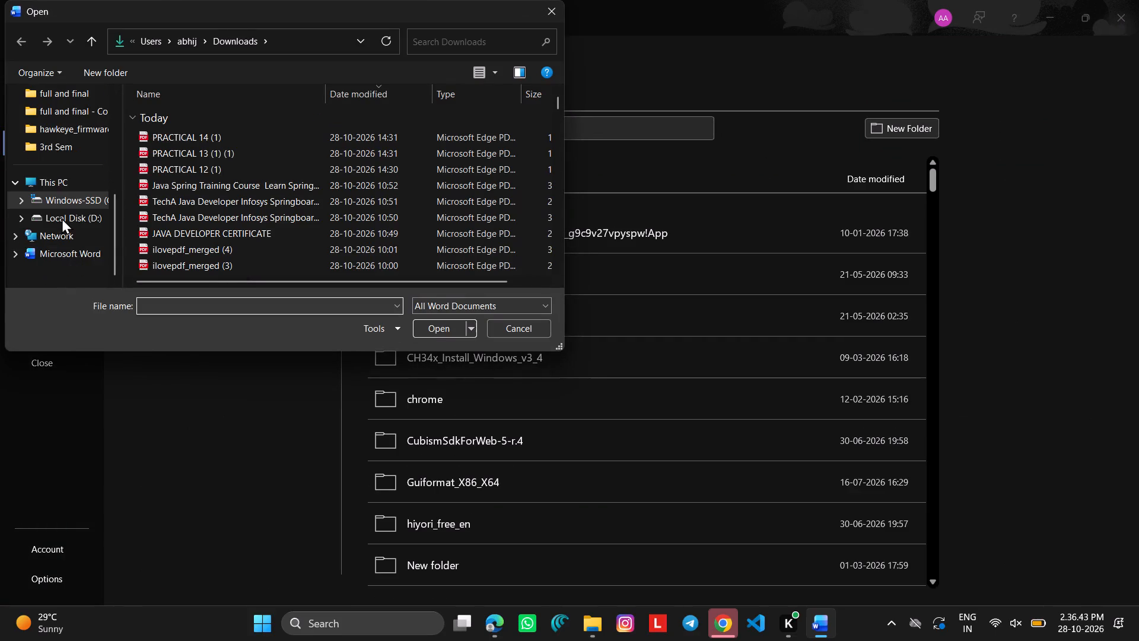
pyautogui.scroll(-1, 62, 218)
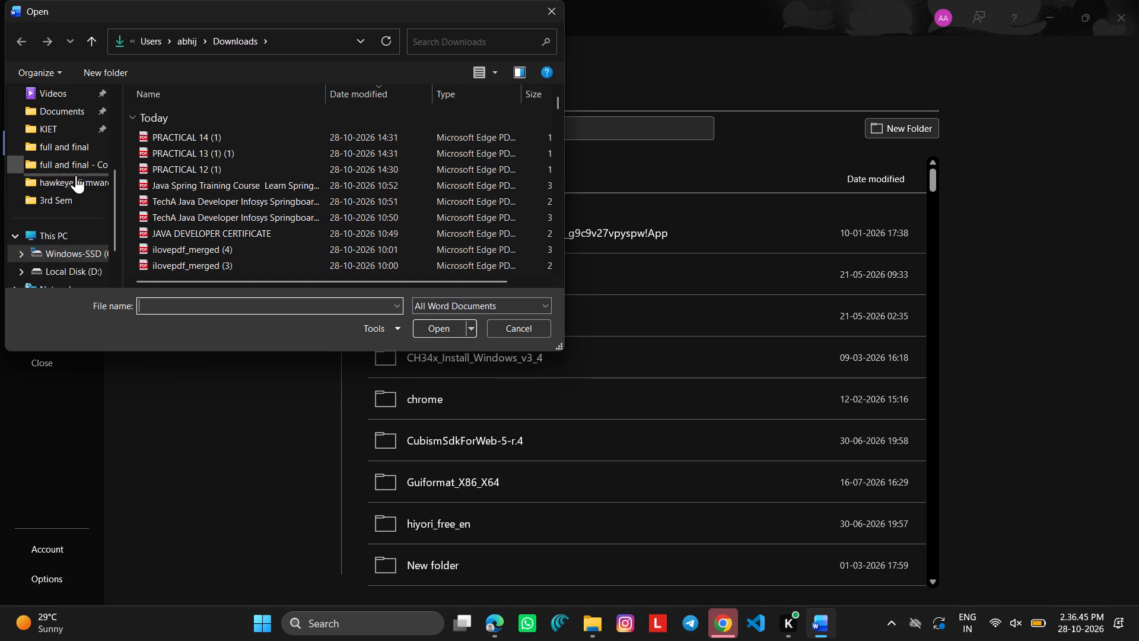
pyautogui.scroll(1, 85, 173)
pyautogui.scroll(-1, 58, 249)
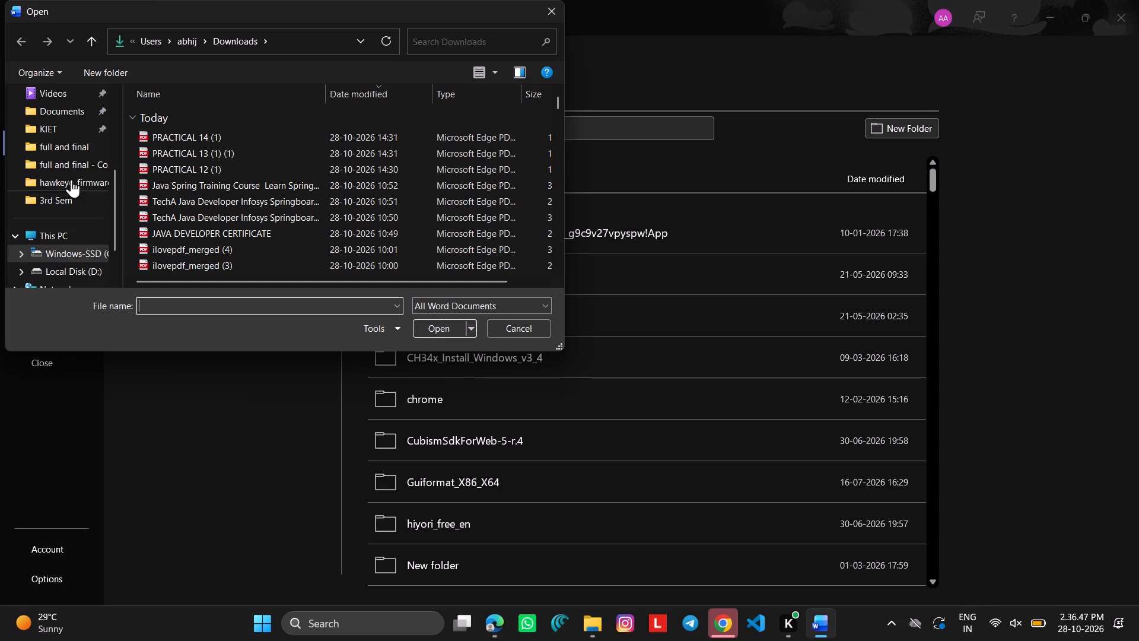
pyautogui.click(77, 134)
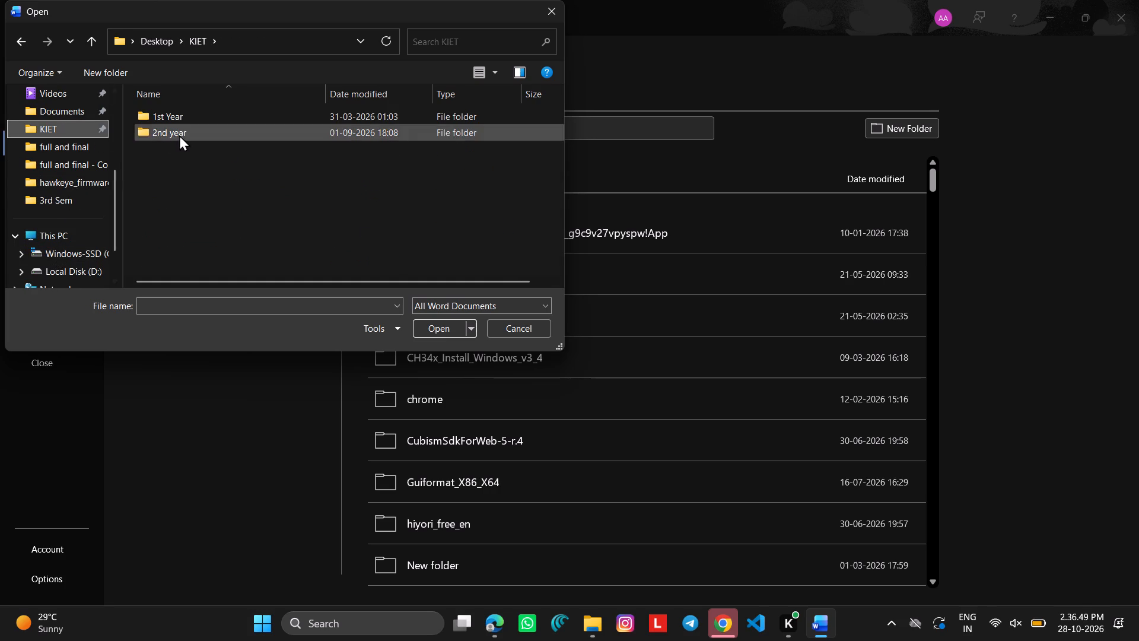
pyautogui.scroll(6, 68, 173)
pyautogui.click(63, 207)
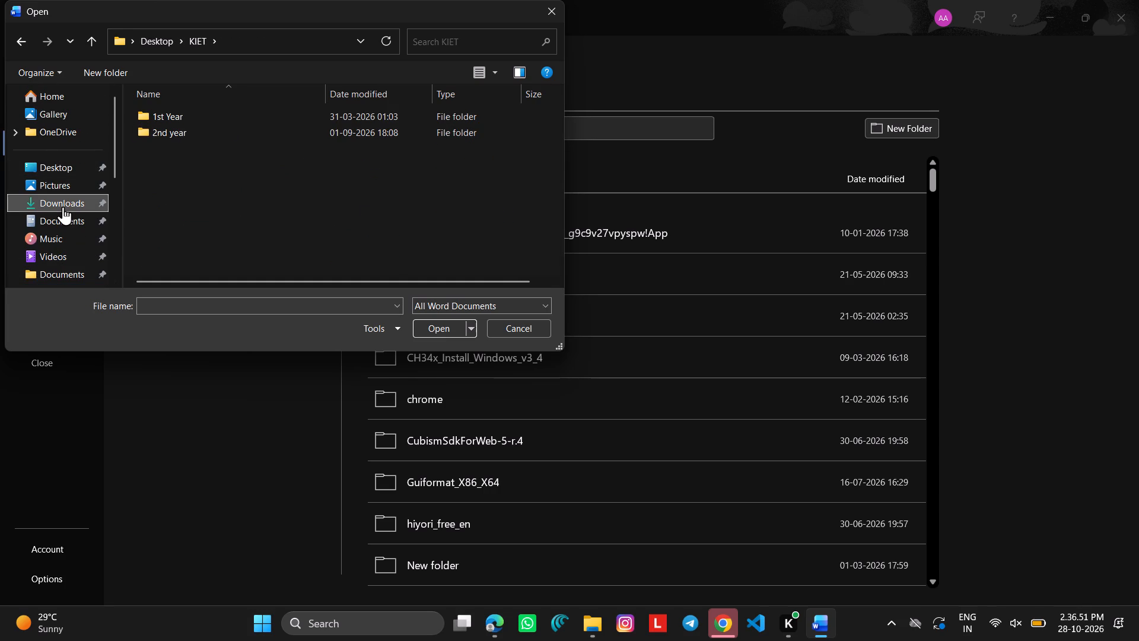
pyautogui.doubleClick(228, 158)
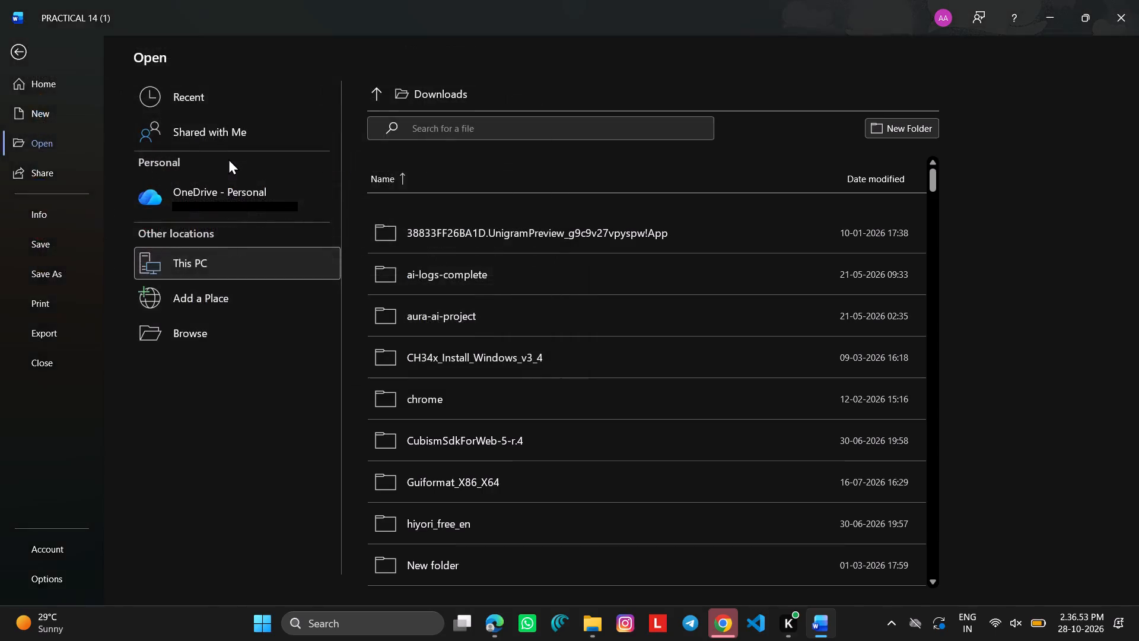
pyautogui.click(607, 350)
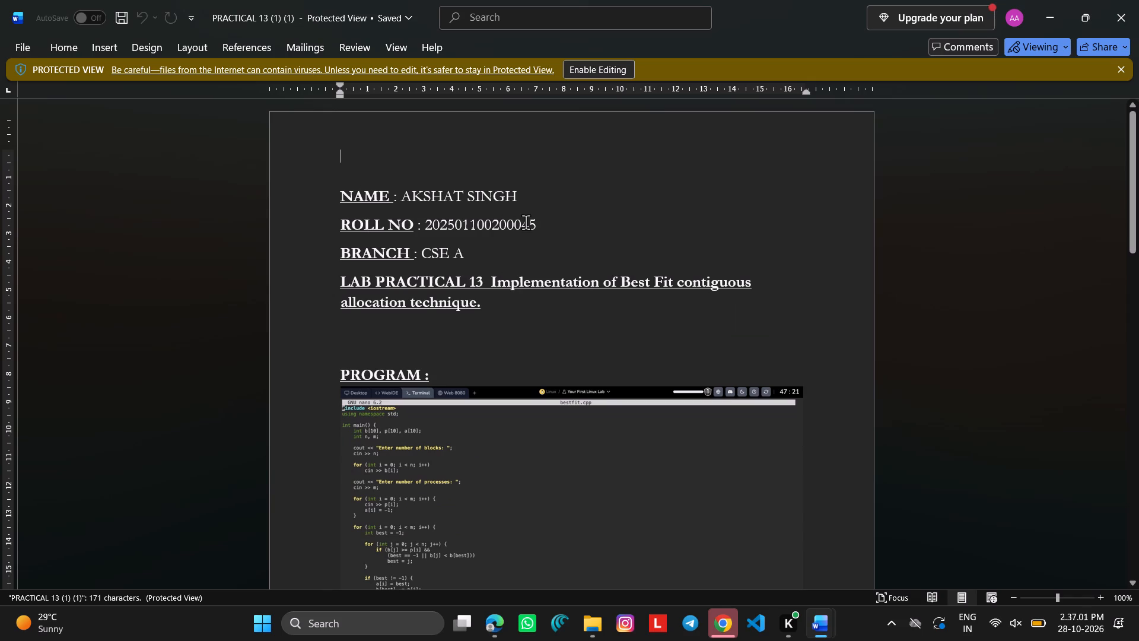
# Enable editing of the PRACTICAL 13 (1) (1) document.
pyautogui.click(526, 222)
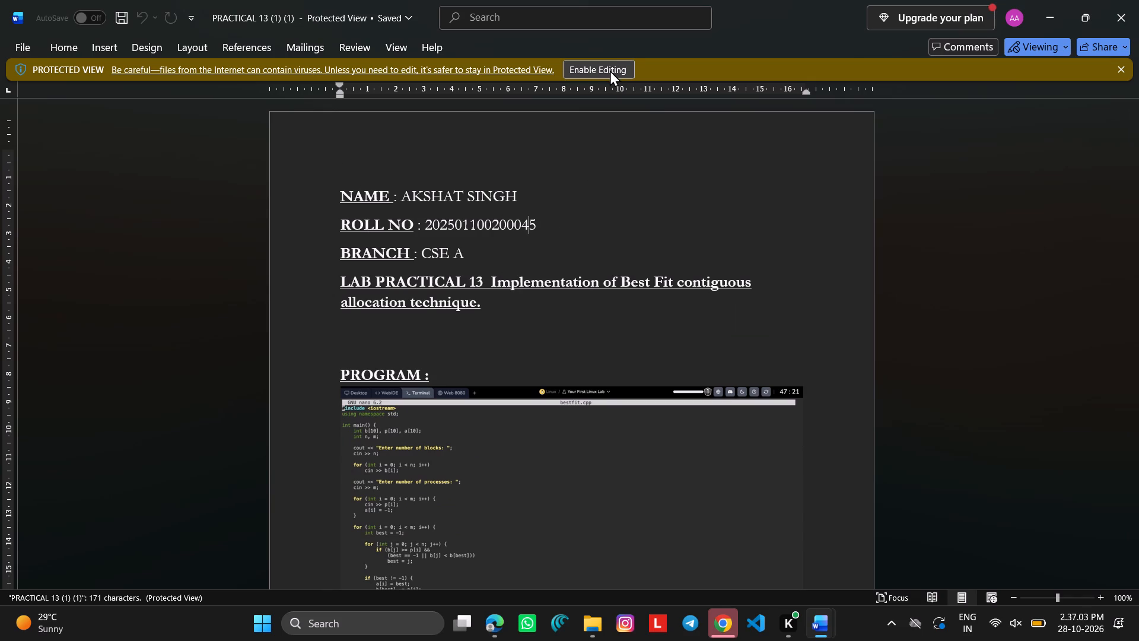
pyautogui.click(610, 70)
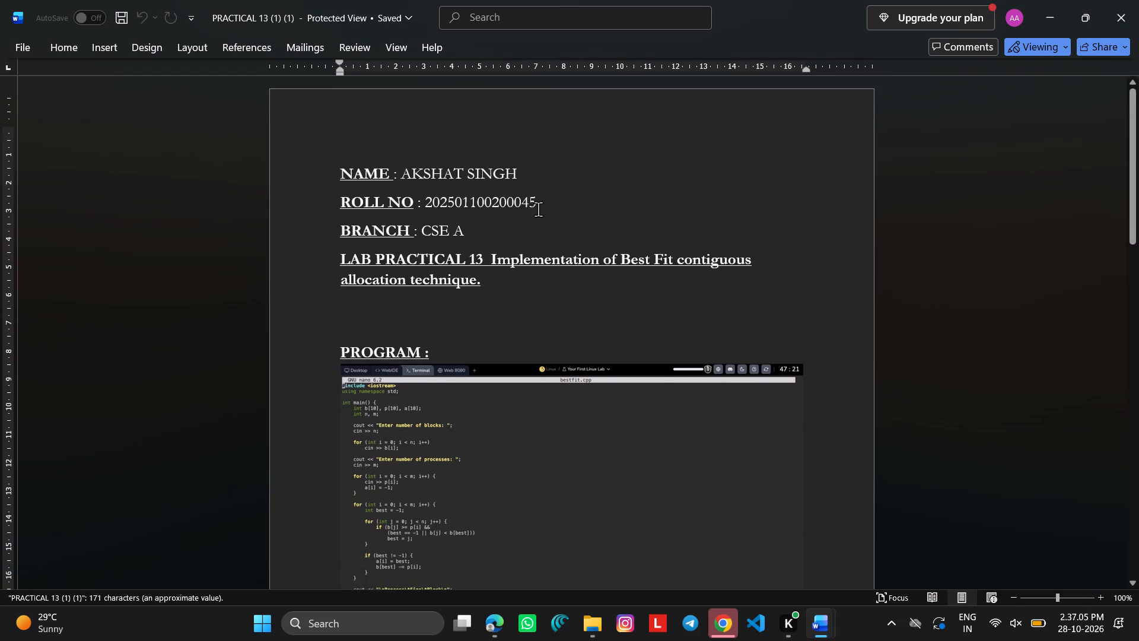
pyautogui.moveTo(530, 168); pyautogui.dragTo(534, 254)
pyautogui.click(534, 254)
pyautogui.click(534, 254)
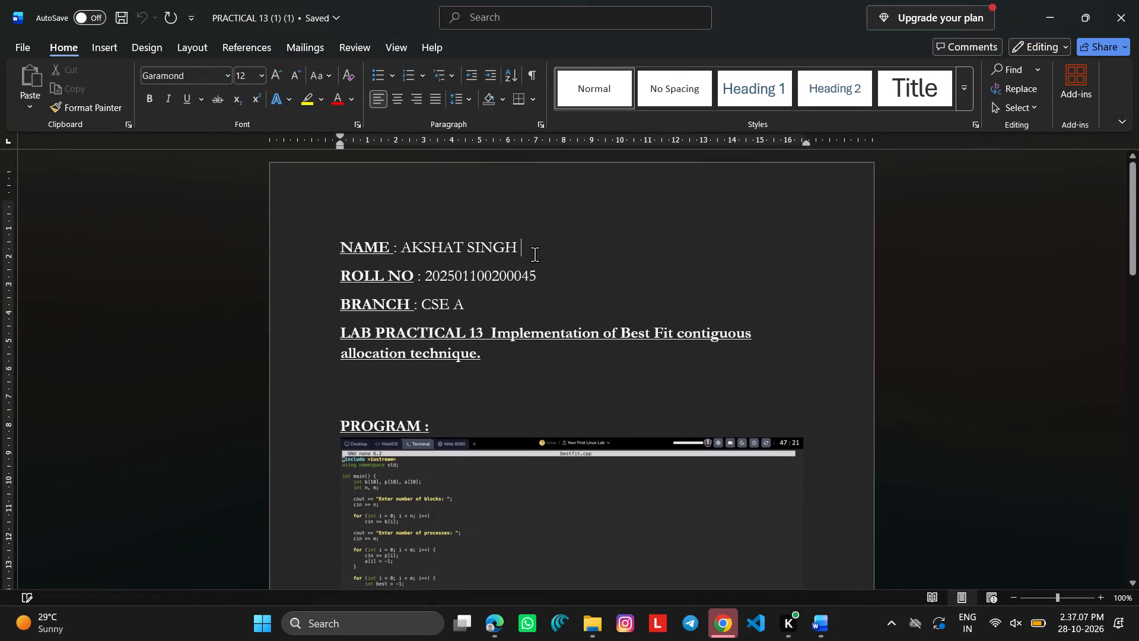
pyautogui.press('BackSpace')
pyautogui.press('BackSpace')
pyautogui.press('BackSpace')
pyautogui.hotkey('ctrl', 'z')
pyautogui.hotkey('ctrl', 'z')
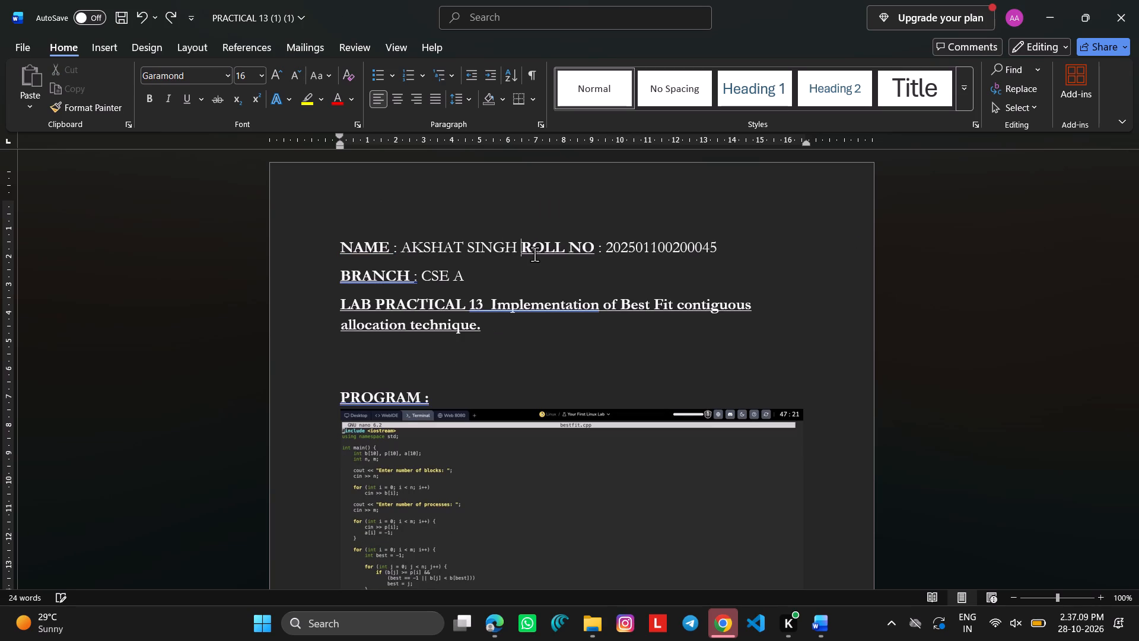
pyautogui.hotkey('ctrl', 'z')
# Replace the student name on the NAME line with ABHIJEET.
pyautogui.click(534, 254)
pyautogui.press('BackSpace')
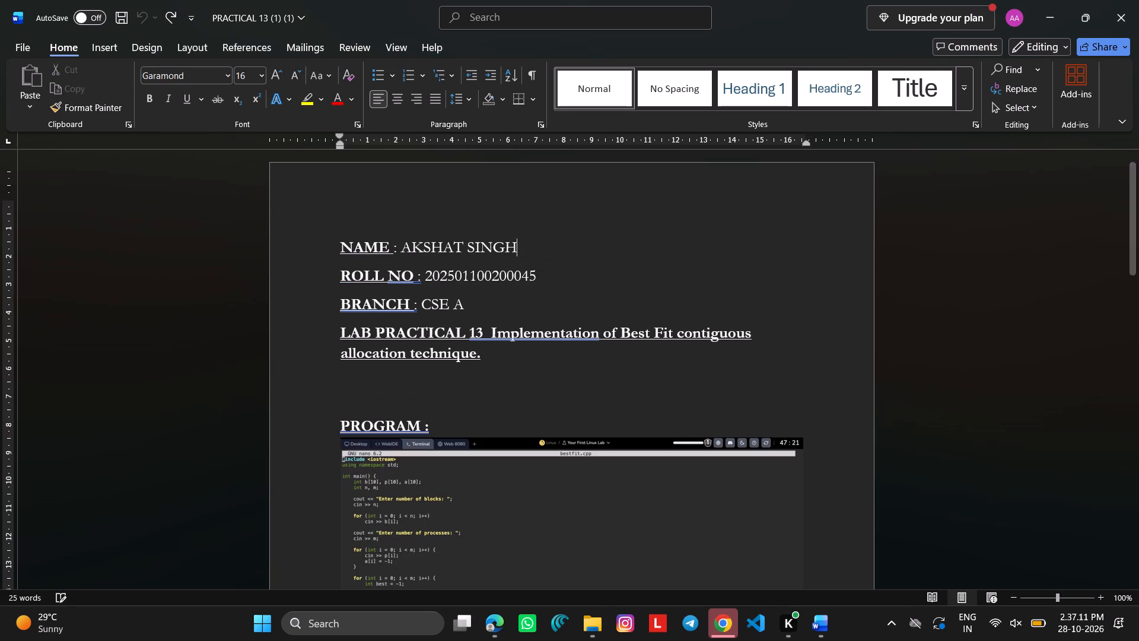
pyautogui.press('BackSpace')
pyautogui.press('BackSpace')
pyautogui.press('BackSpace')
pyautogui.press('BackSpace')
pyautogui.press('BackSpace')
pyautogui.press('BackSpace')
pyautogui.press('BackSpace')
pyautogui.press('BackSpace')
pyautogui.press('BackSpace')
pyautogui.press('BackSpace')
pyautogui.press('BackSpace')
pyautogui.press('BackSpace')
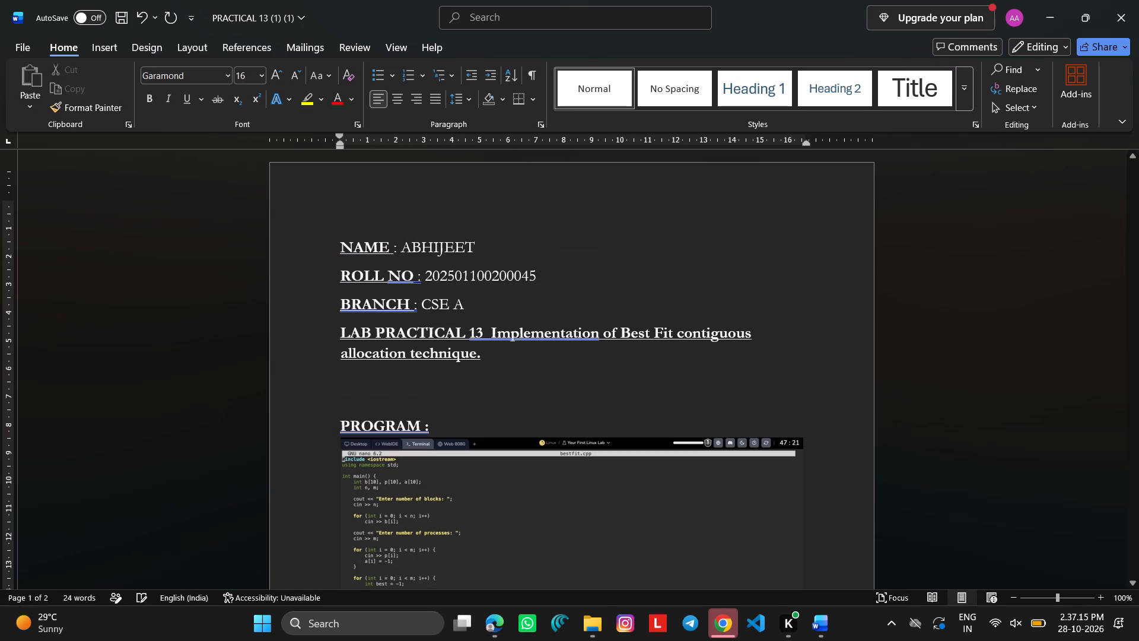
# Replace the last two digits of the number on the ROLL NO line with 10.
pyautogui.click(586, 265)
pyautogui.click(586, 265)
pyautogui.click(586, 265)
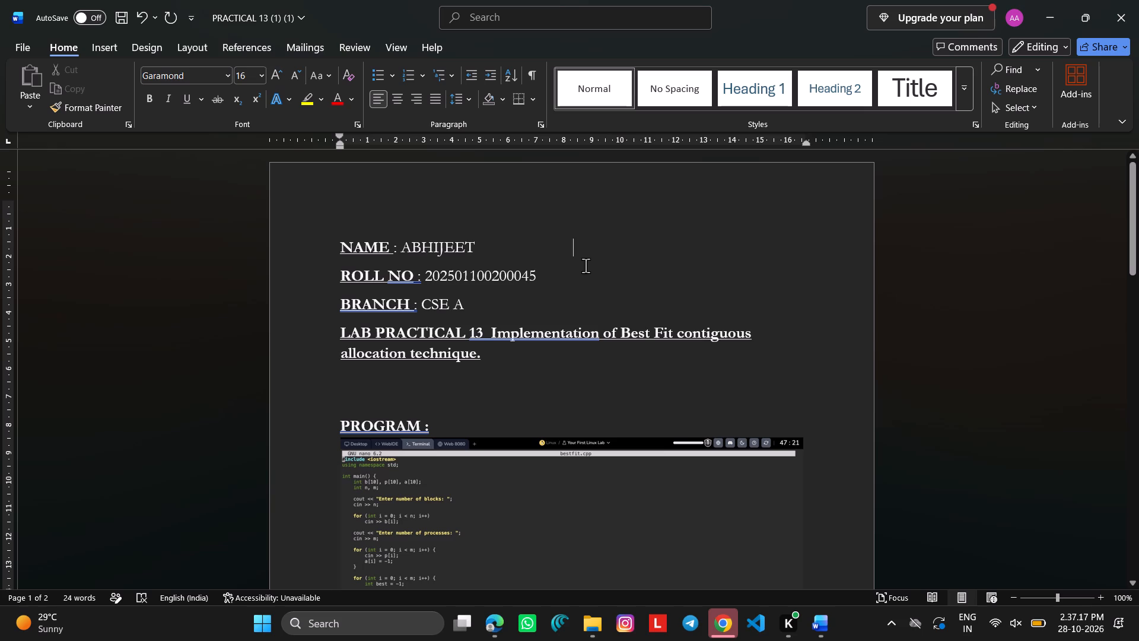
pyautogui.click(558, 271)
pyautogui.press('BackSpace')
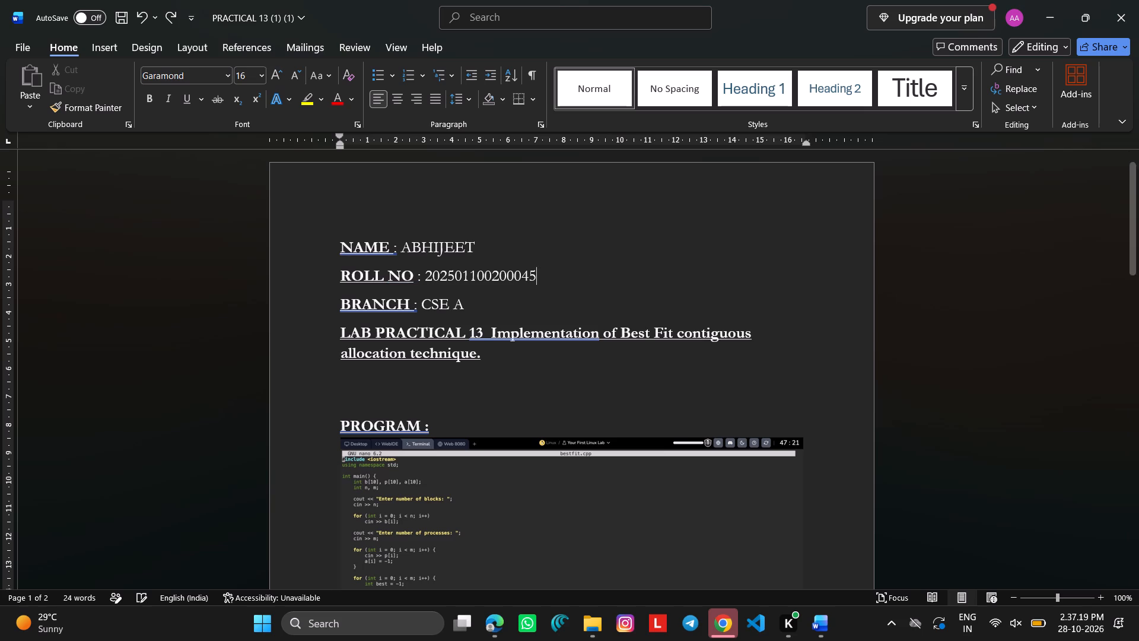
pyautogui.press('BackSpace')
pyautogui.press('BackSpace')
pyautogui.write('10')
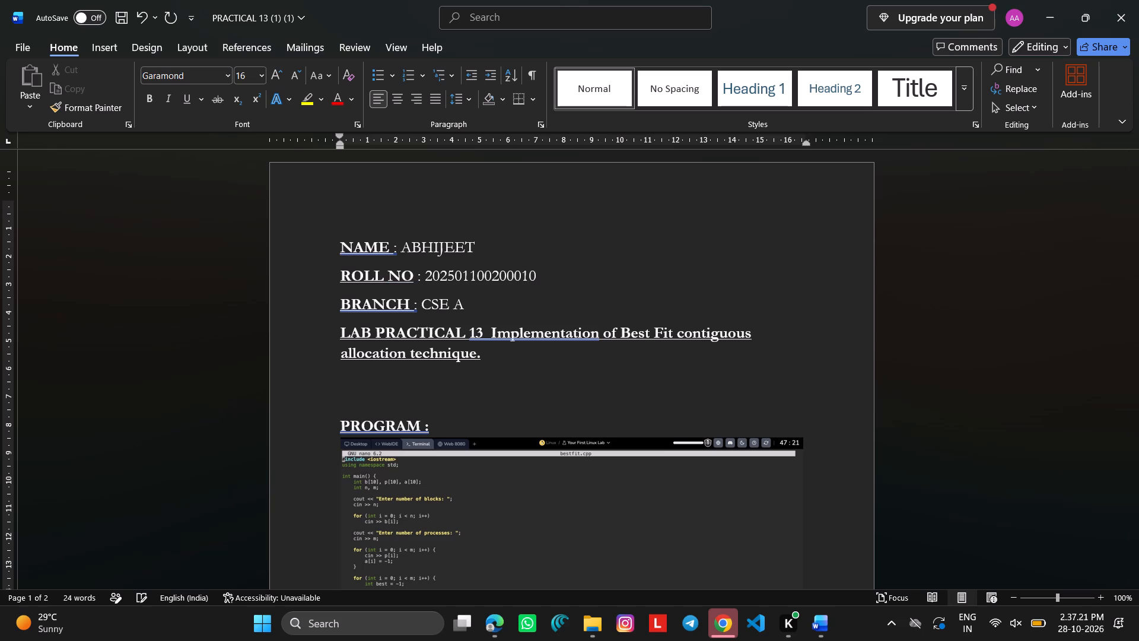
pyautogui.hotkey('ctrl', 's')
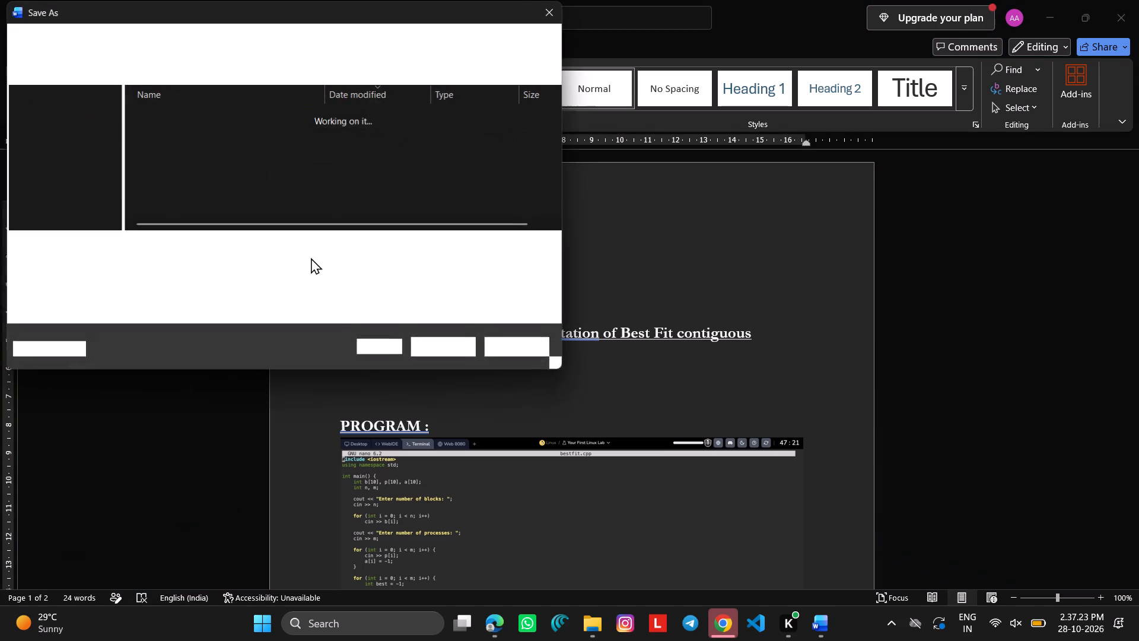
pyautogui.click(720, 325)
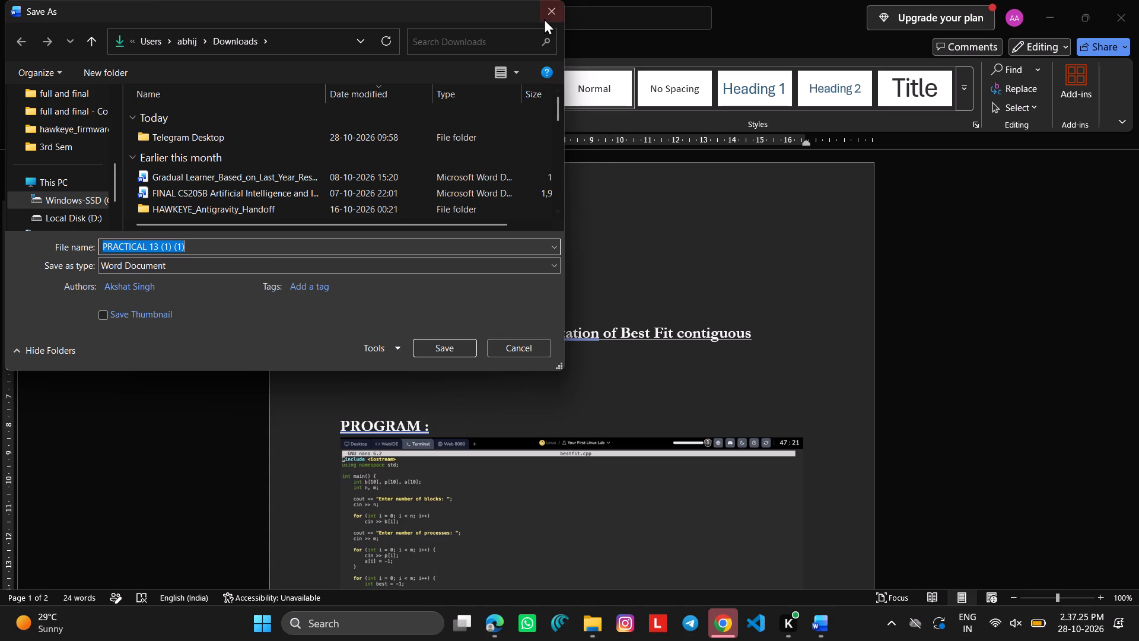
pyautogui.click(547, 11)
# Copy the text LAB PRACTICAL 13 from the start of the practical's heading.
pyautogui.moveTo(339, 329); pyautogui.dragTo(483, 332)
pyautogui.hotkey('ctrl', 'c')
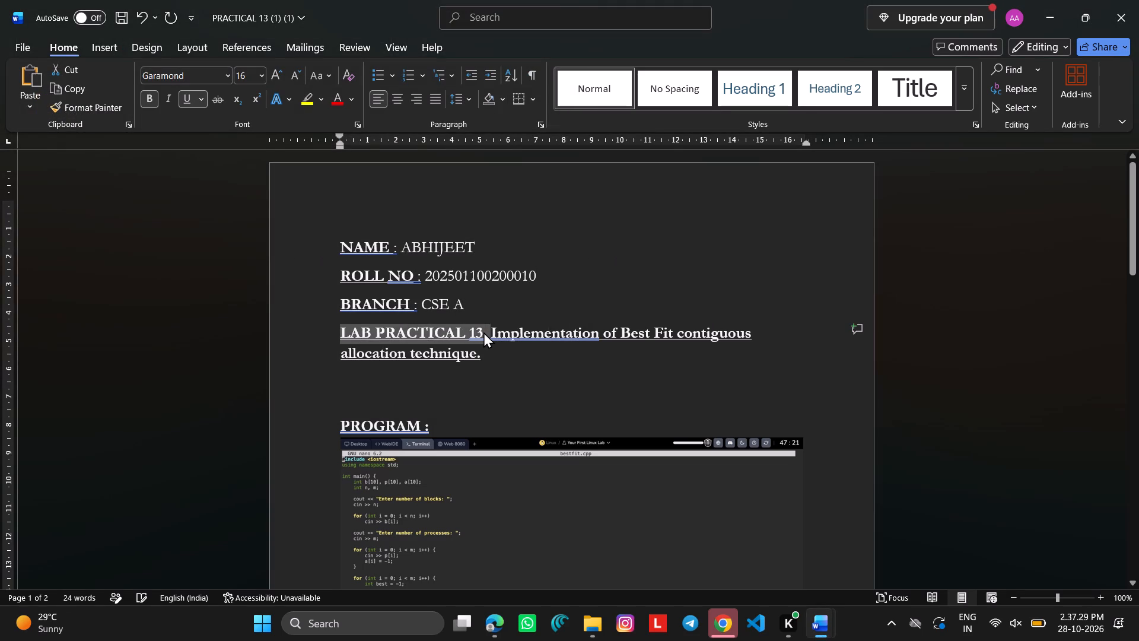
pyautogui.hotkey('ctrl', 'c')
# Start saving the document and go to the OS folder inside 3rd Sem.
pyautogui.hotkey('ctrl', 's')
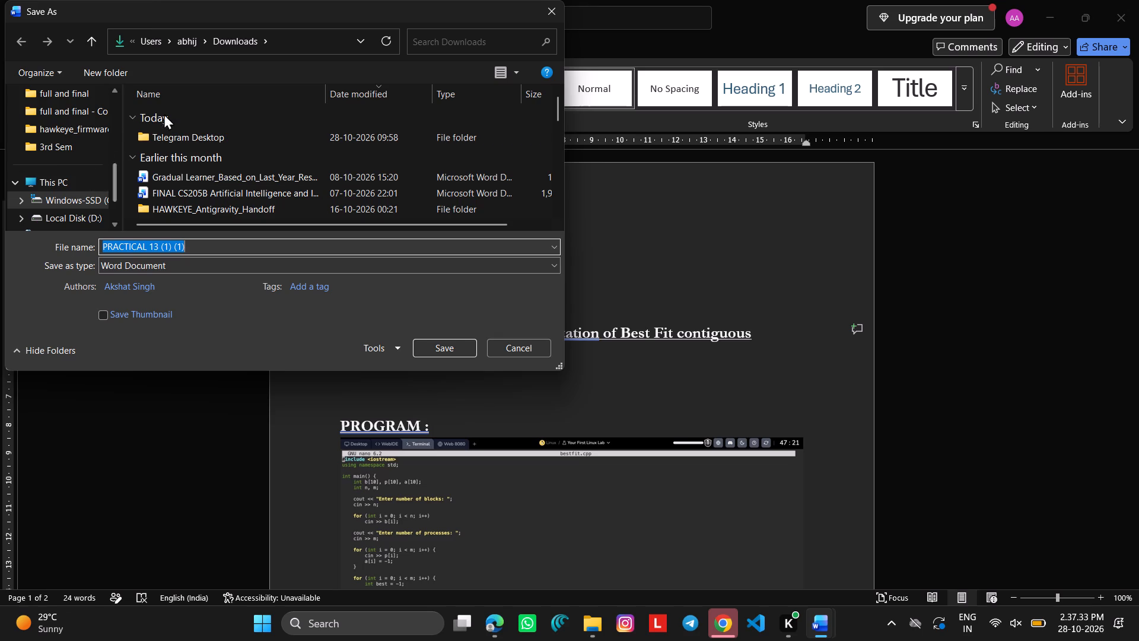
pyautogui.scroll(-3, 85, 172)
pyautogui.scroll(1, 85, 172)
pyautogui.scroll(-1, 85, 172)
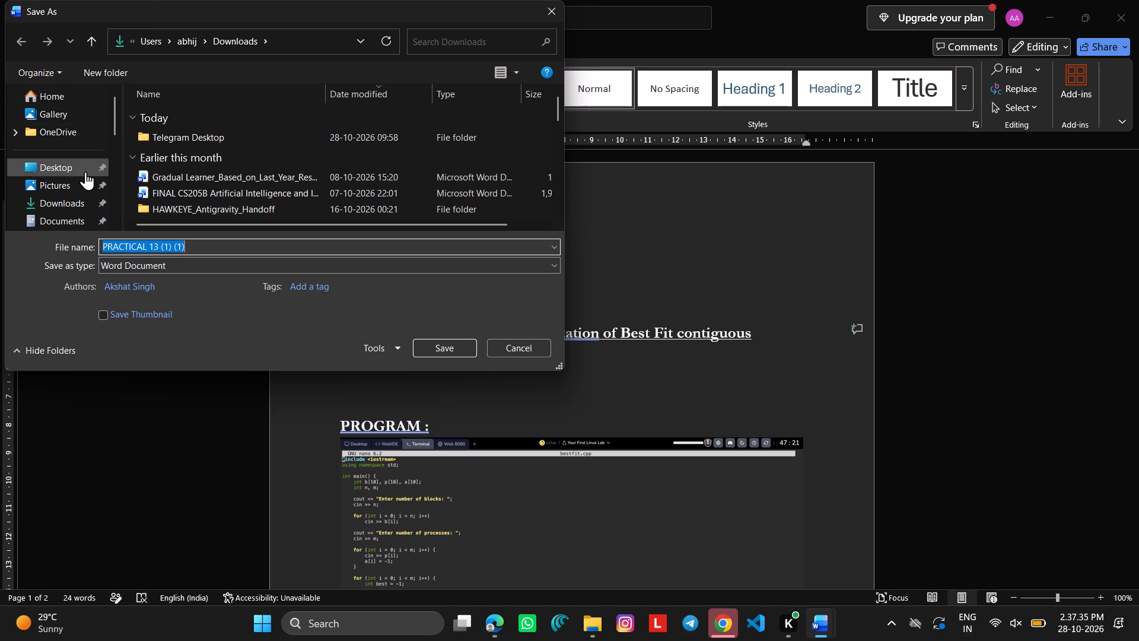
pyautogui.scroll(-1, 85, 172)
pyautogui.scroll(1, 85, 172)
pyautogui.click(90, 148)
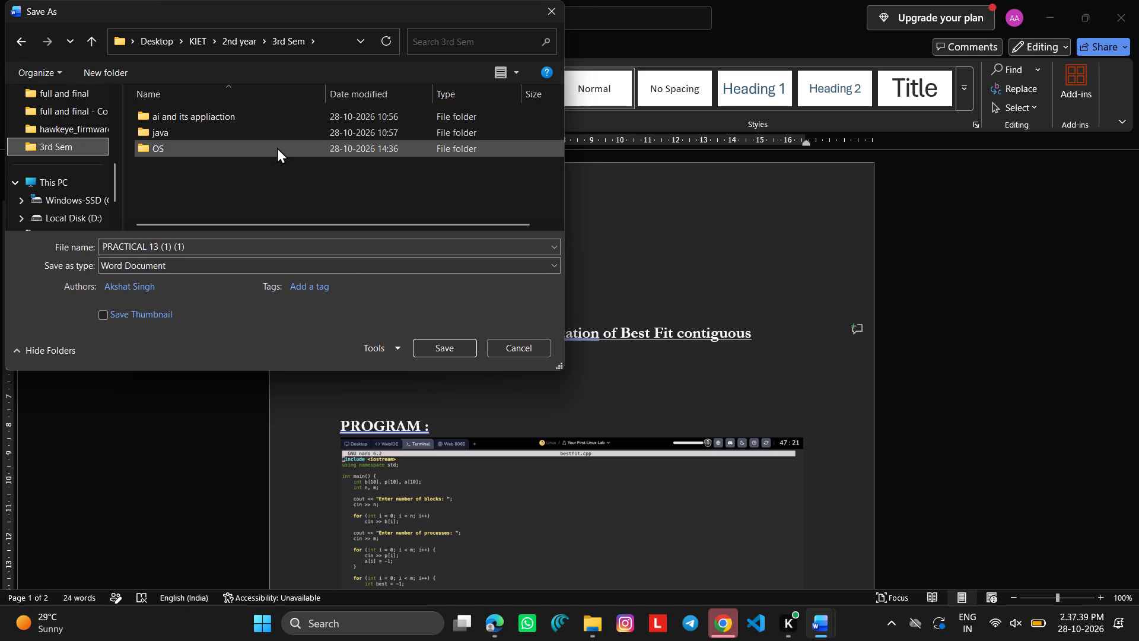
pyautogui.doubleClick(277, 147)
# Set the file type to PDF and paste the copied heading text as the file name.
pyautogui.click(217, 242)
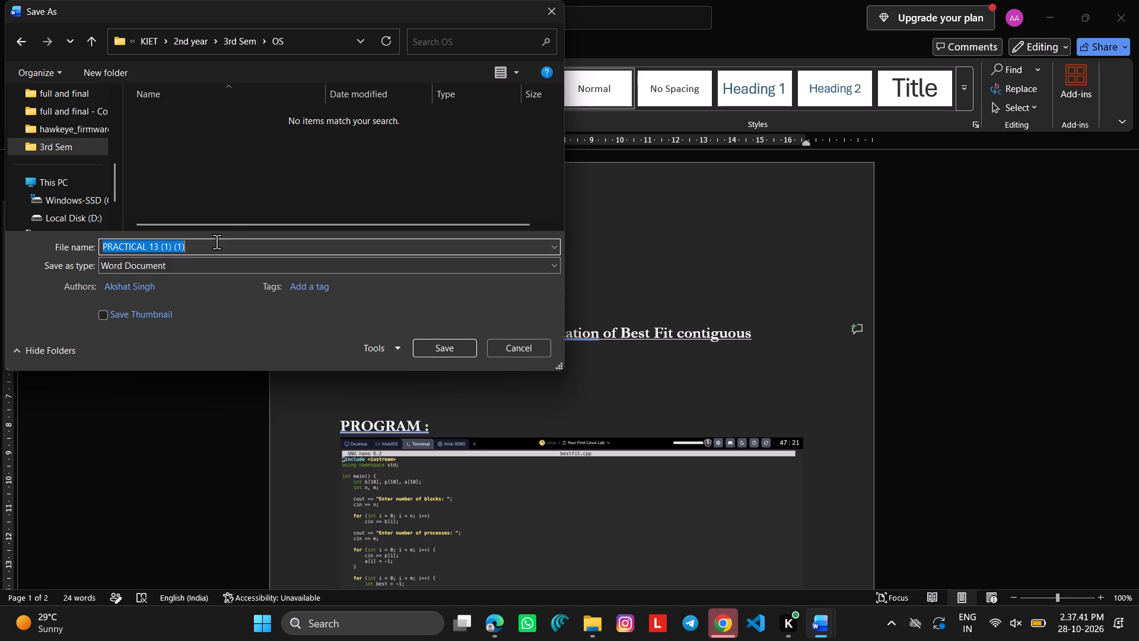
pyautogui.click(228, 263)
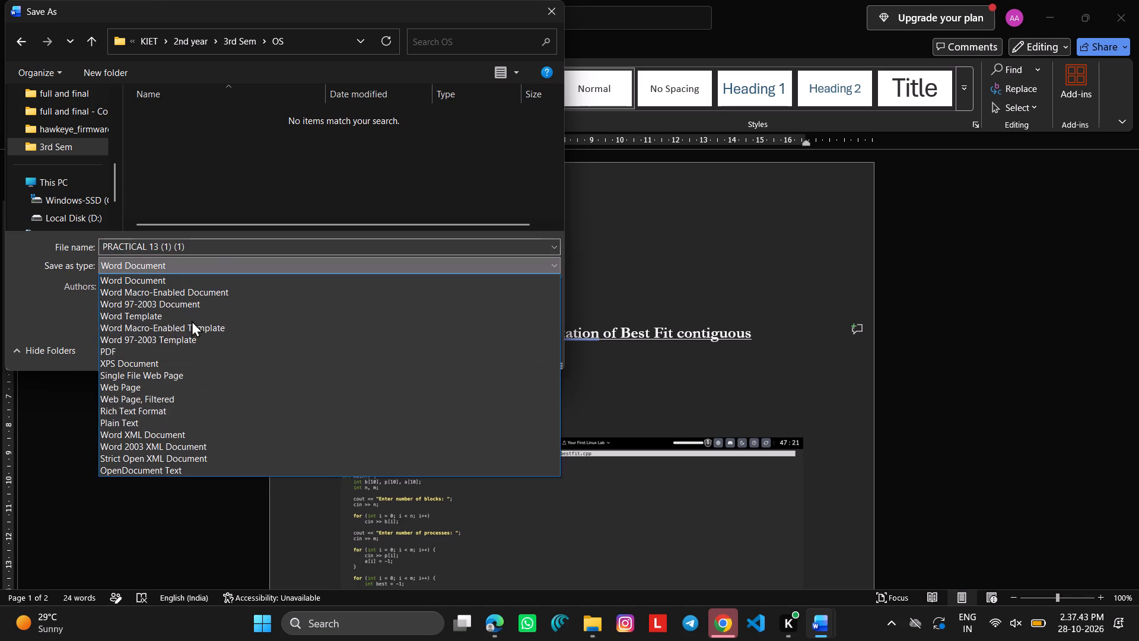
pyautogui.click(172, 350)
pyautogui.click(223, 247)
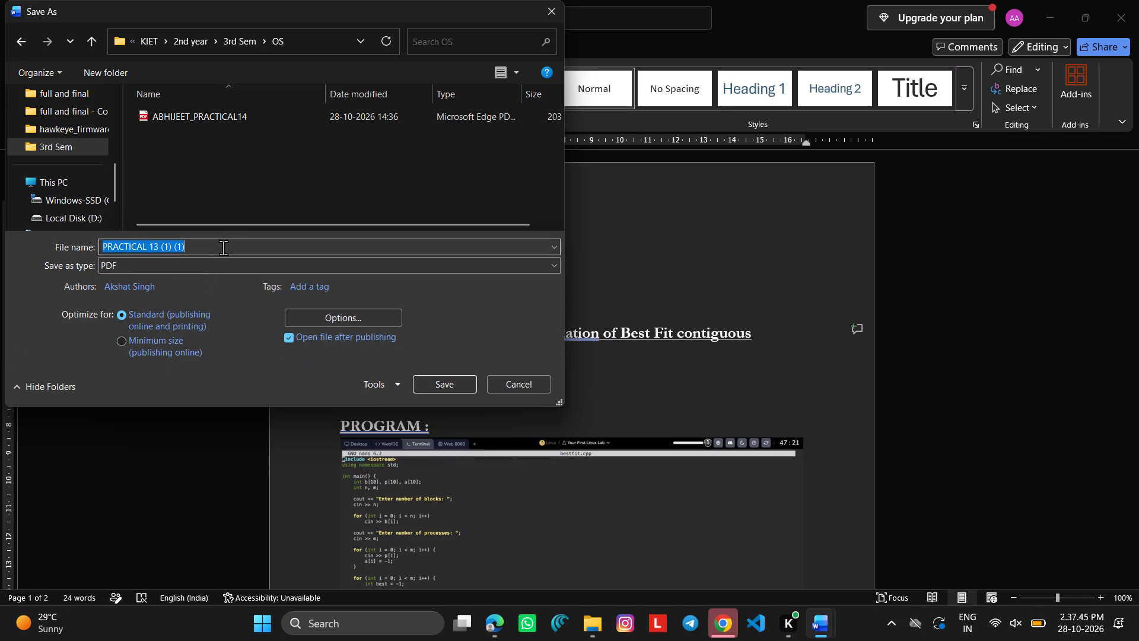
pyautogui.hotkey('ctrl', 'v')
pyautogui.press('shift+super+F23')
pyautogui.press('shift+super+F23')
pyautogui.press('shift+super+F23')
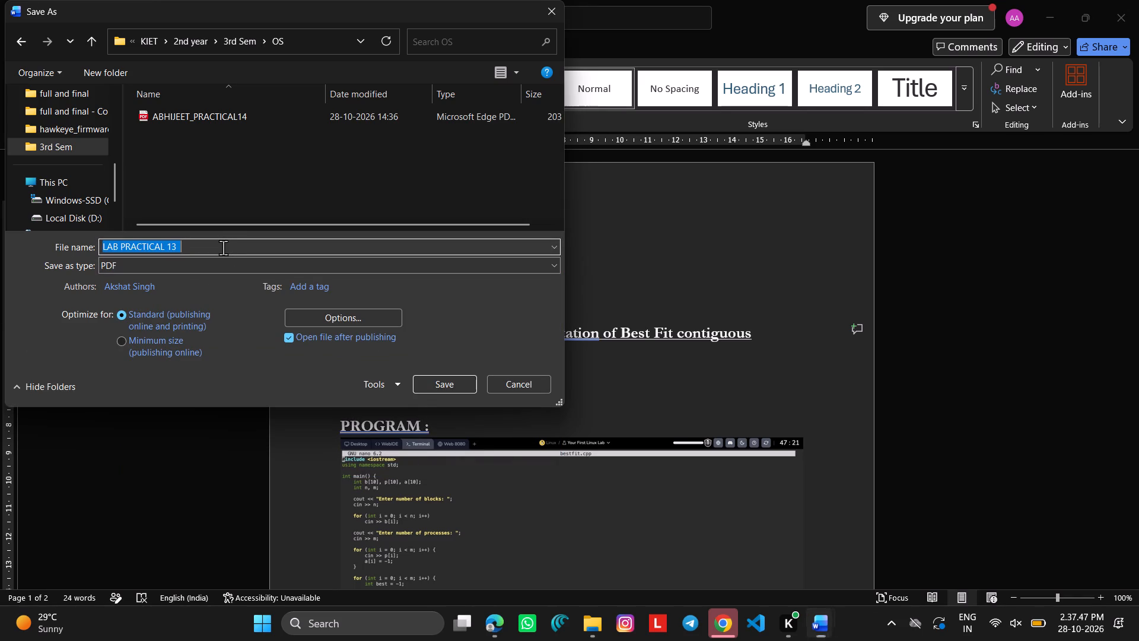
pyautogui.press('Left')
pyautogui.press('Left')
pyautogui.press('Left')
# Change the file name to ABHIJEET PRACTICAL 13 and save the PDF in the OS folder.
pyautogui.click(223, 247)
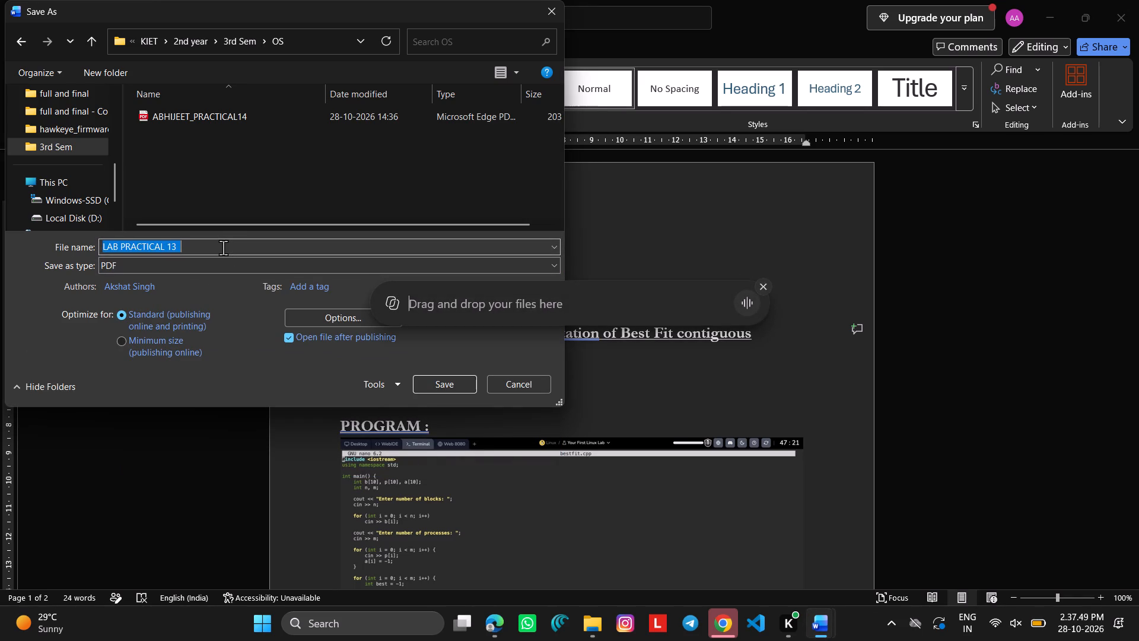
pyautogui.doubleClick(223, 247)
pyautogui.click(223, 247)
pyautogui.press('Left')
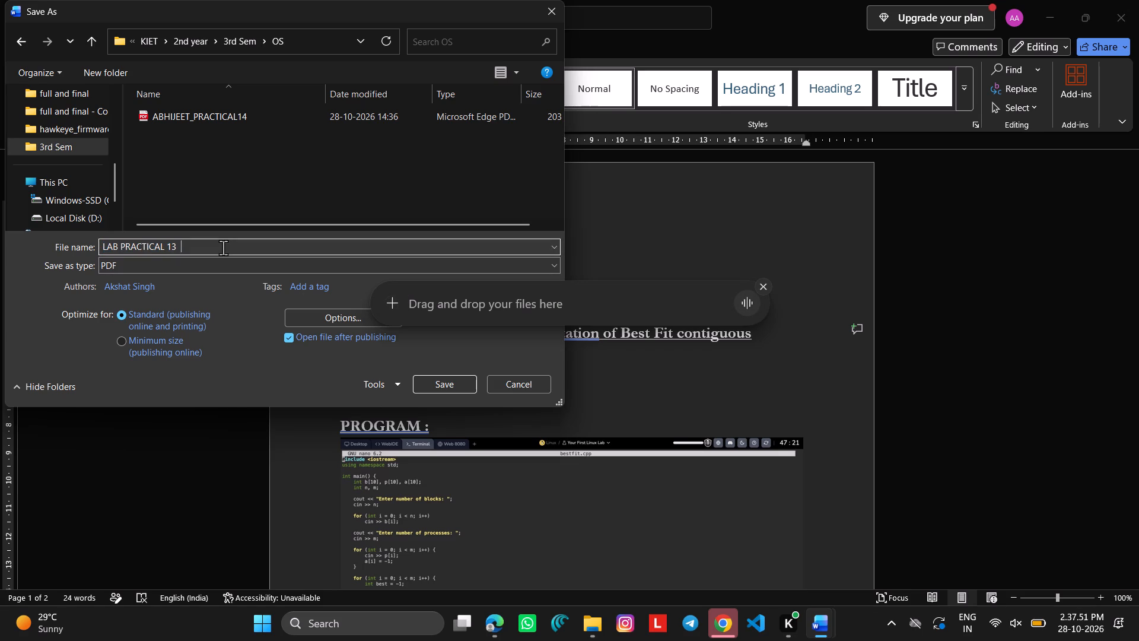
pyautogui.press('Left')
pyautogui.press('Left')
pyautogui.press('Left')
pyautogui.press('Left')
pyautogui.press('Left')
pyautogui.press('Left')
pyautogui.press('Left')
pyautogui.press('Left')
pyautogui.press('Left')
pyautogui.press('Left')
pyautogui.press('Left')
pyautogui.press('Left')
pyautogui.press('Left')
pyautogui.press('BackSpace')
pyautogui.press('BackSpace')
pyautogui.press('BackSpace')
pyautogui.press('BackSpace')
pyautogui.write('ABHIJEET')
pyautogui.press('space')
pyautogui.press('Return')
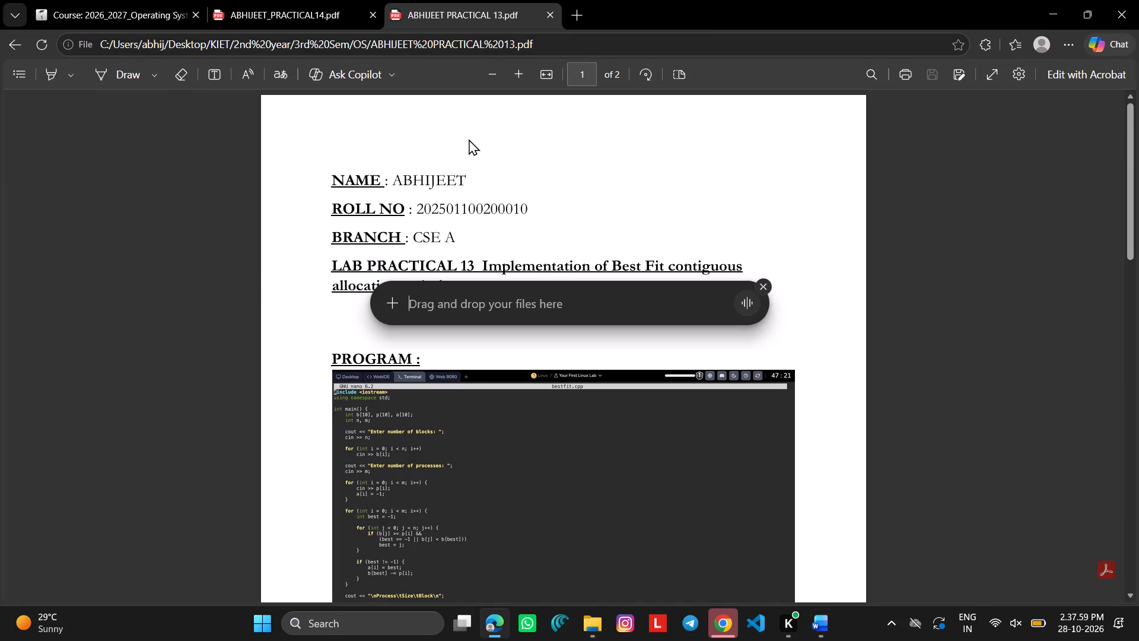
# Return from the exported PDF in Edge to the PRACTICAL 13 (1) (1) document in Word.
pyautogui.hotkey('alt', 'Tab')
pyautogui.hotkey('alt', 'Tab')
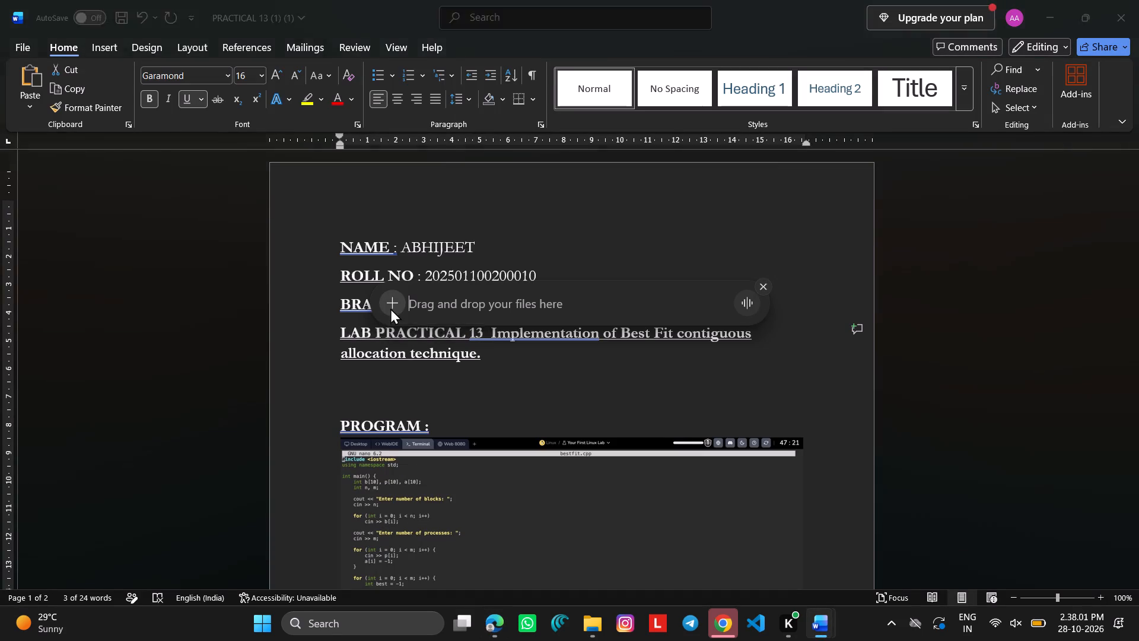
pyautogui.hotkey('alt', 'Tab')
# Create a blank document and open PRACTICAL 12 (1) from the Downloads folder.
pyautogui.hotkey('ctrl', 'n')
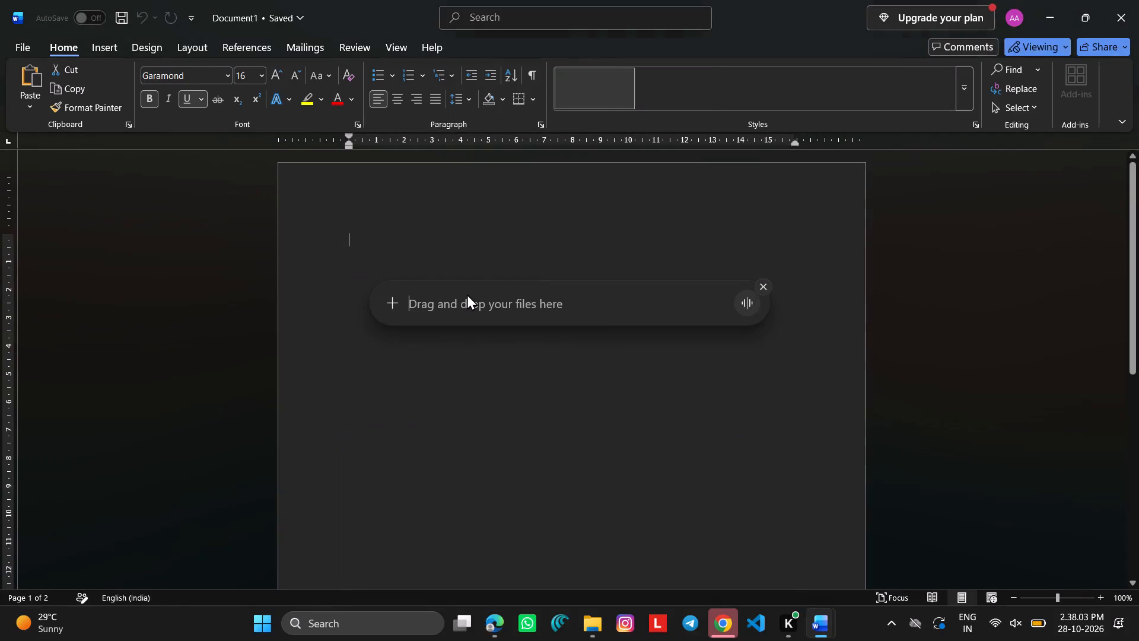
pyautogui.hotkey('ctrl', 'o')
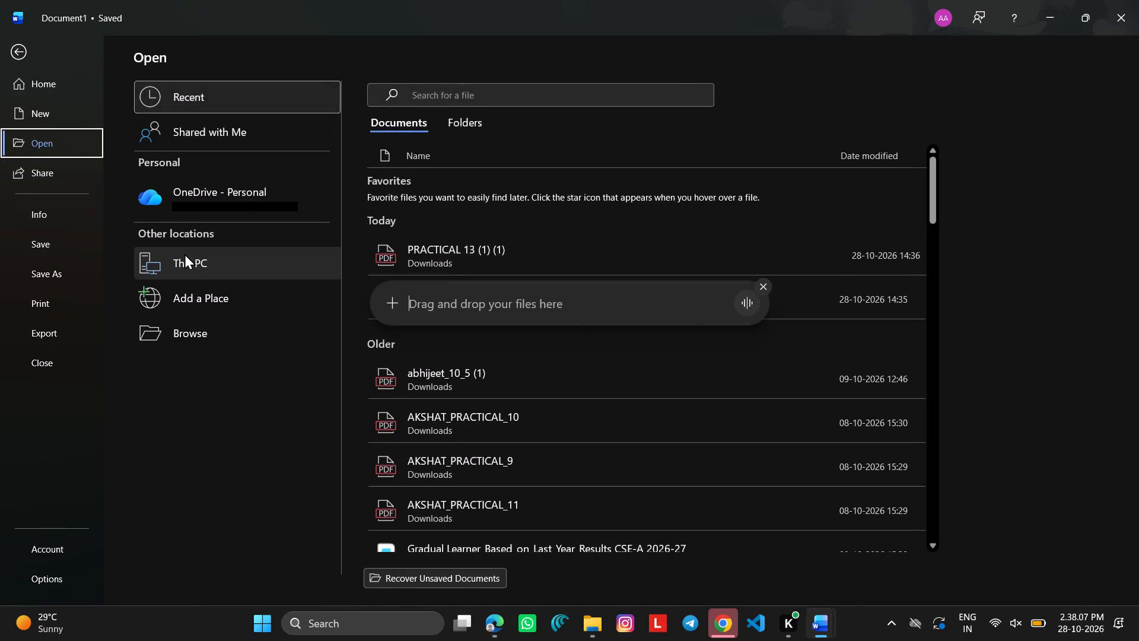
pyautogui.click(184, 253)
pyautogui.doubleClick(221, 268)
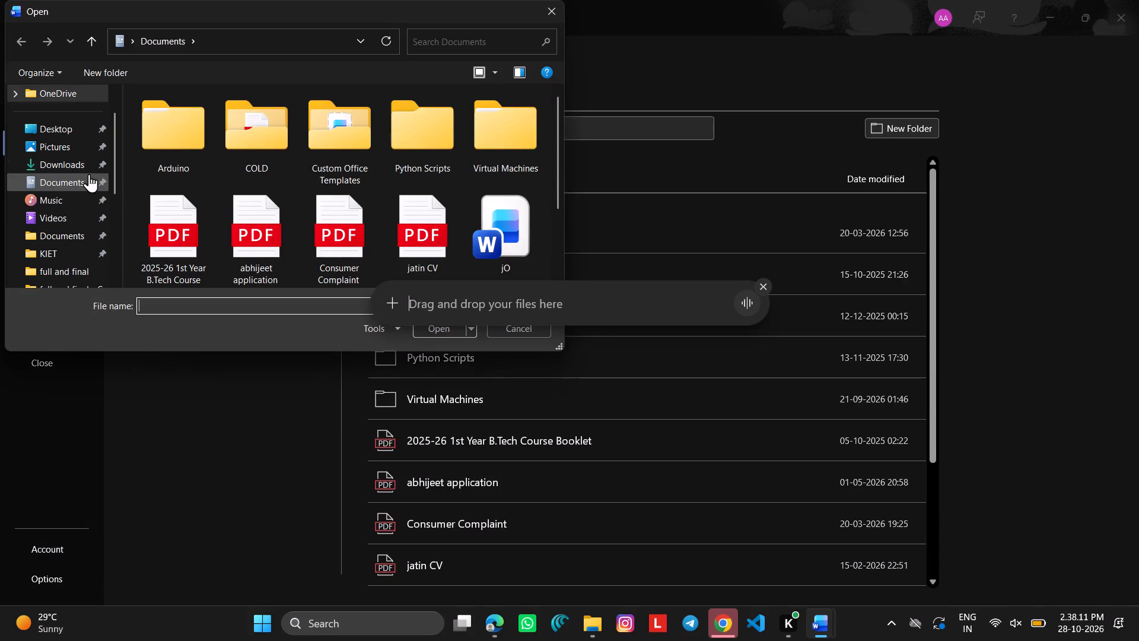
pyautogui.click(93, 161)
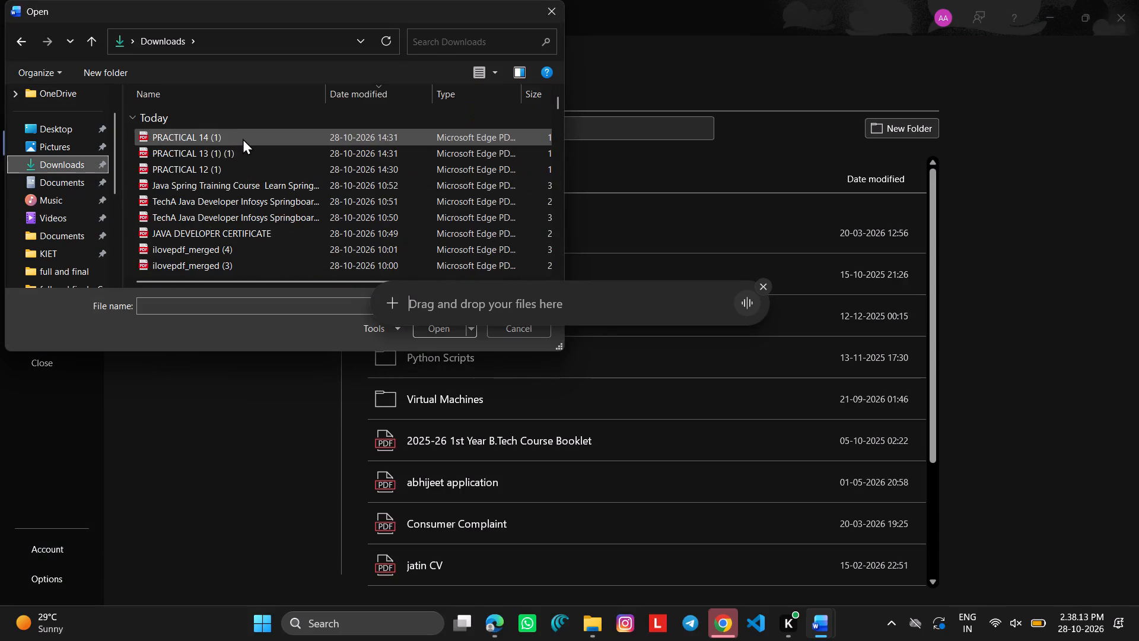
pyautogui.doubleClick(269, 167)
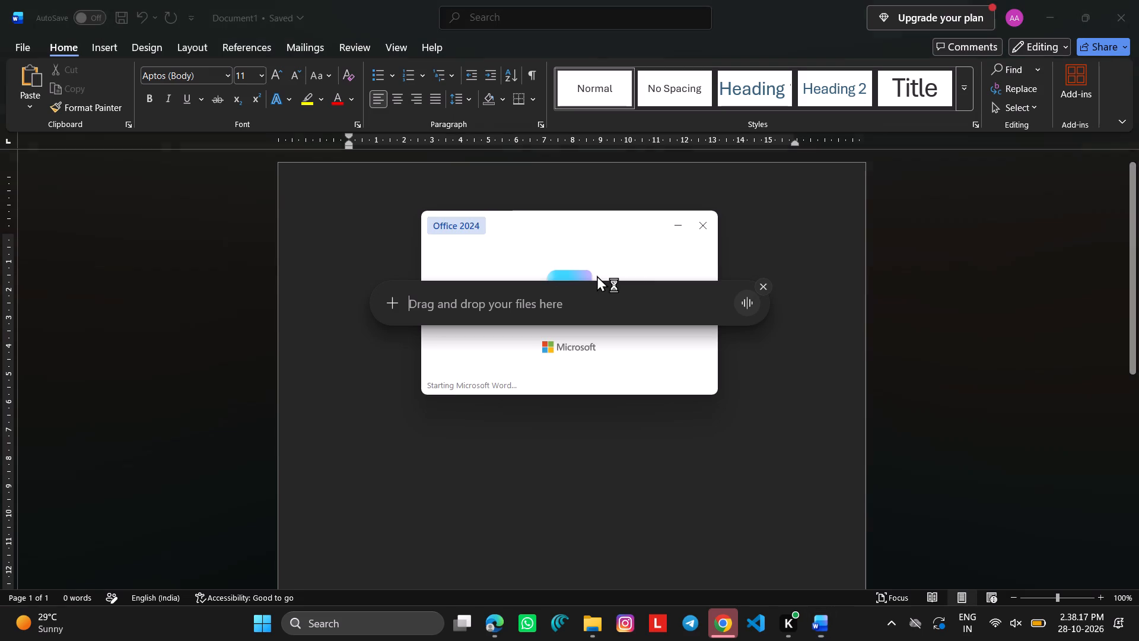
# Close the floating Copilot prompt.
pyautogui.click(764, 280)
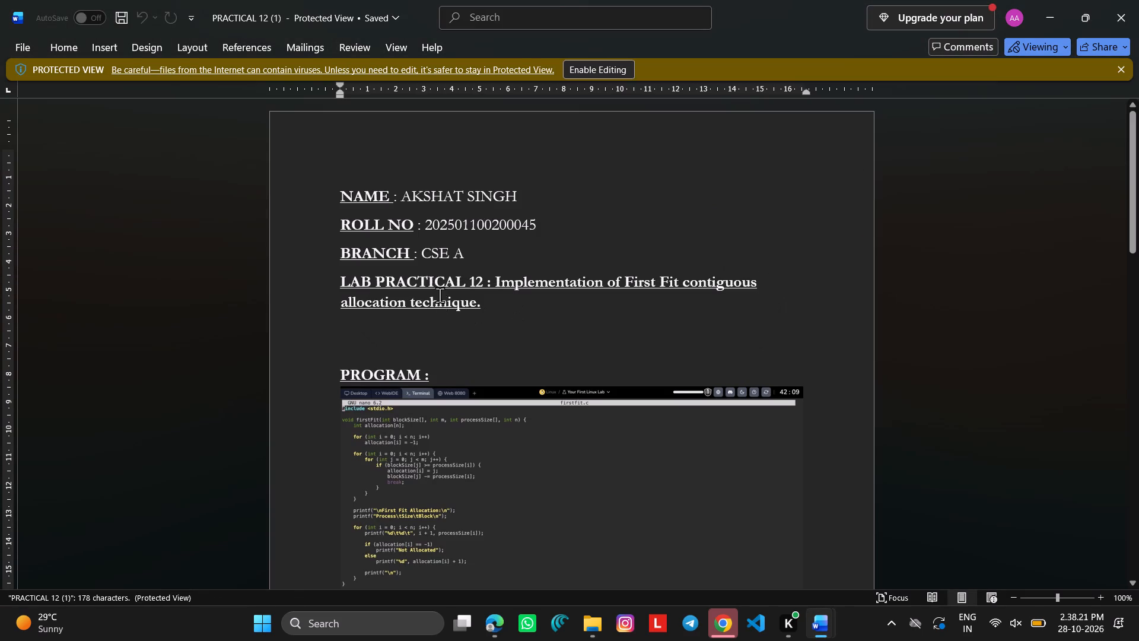
# Enable editing of the PRACTICAL 12 (1) document.
pyautogui.click(545, 196)
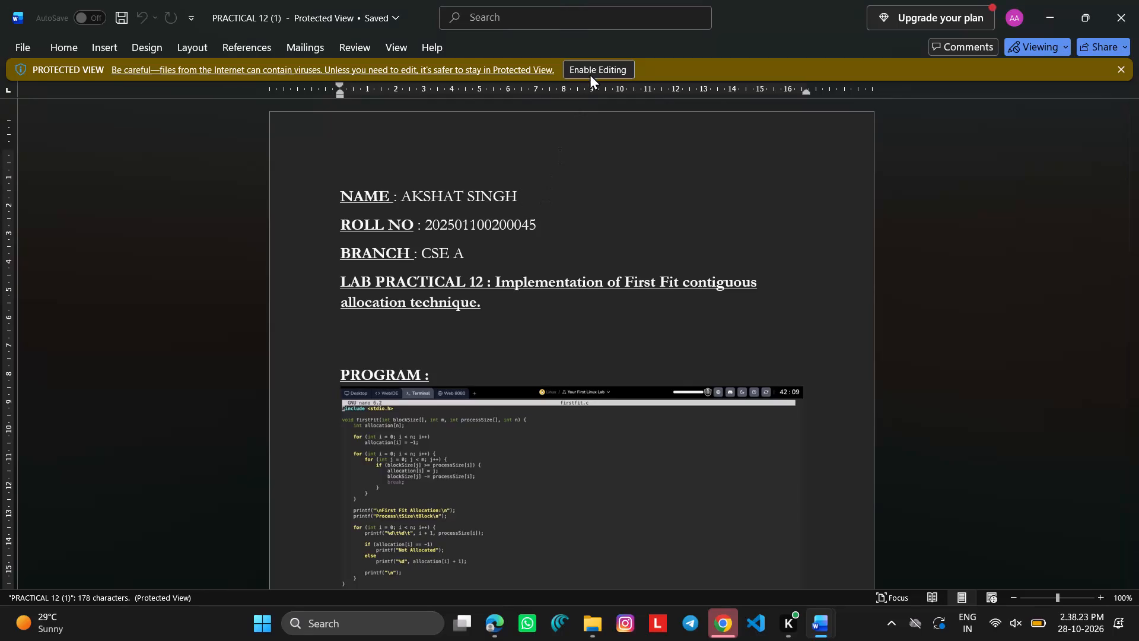
pyautogui.click(590, 71)
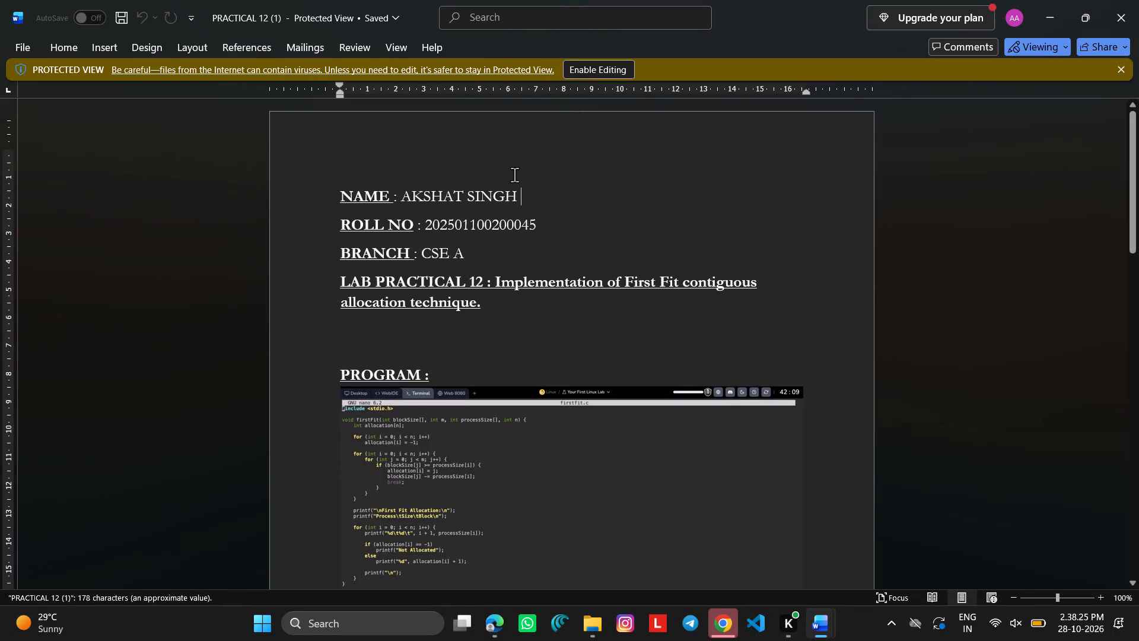
# Replace the student name on the NAME line of the PRACTICAL 12 document with ABHIJEET.
pyautogui.click(527, 186)
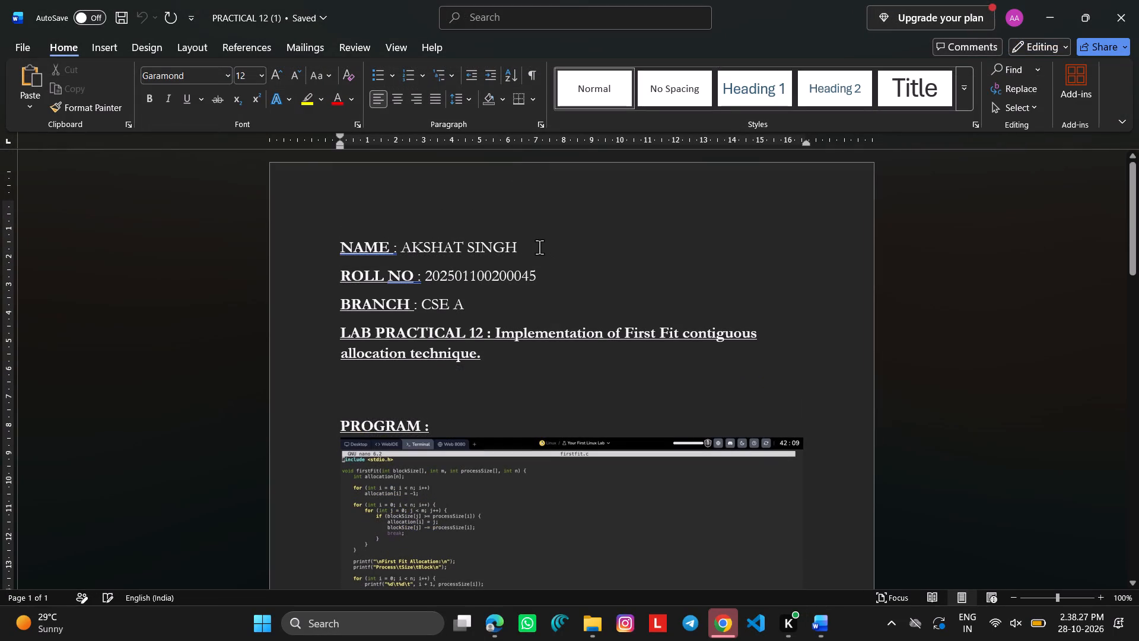
pyautogui.click(540, 250)
pyautogui.press('BackSpace')
pyautogui.press('BackSpace')
pyautogui.press('BackSpace')
pyautogui.press('BackSpace')
pyautogui.press('BackSpace')
pyautogui.press('BackSpace')
pyautogui.press('BackSpace')
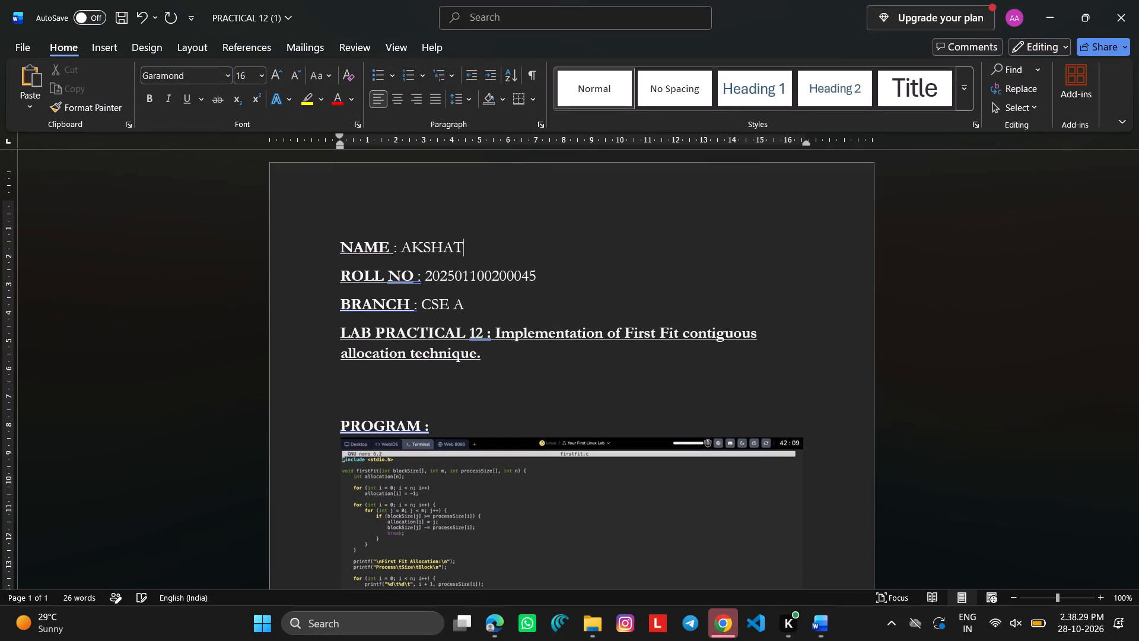
pyautogui.press('BackSpace')
pyautogui.press('BackSpace')
pyautogui.press('BackSpace')
pyautogui.press('BackSpace')
pyautogui.press('BackSpace')
pyautogui.write('BHIJEET')
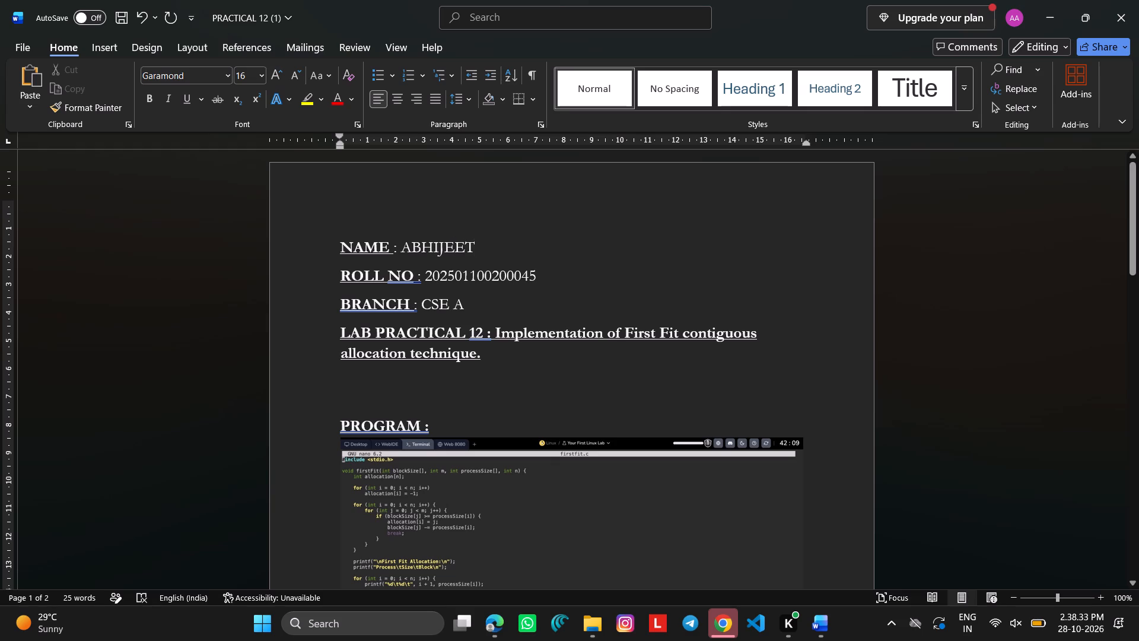
# Change the last two digits of the number on the ROLL NO line to 10.
pyautogui.click(581, 266)
pyautogui.click(581, 266)
pyautogui.click(581, 266)
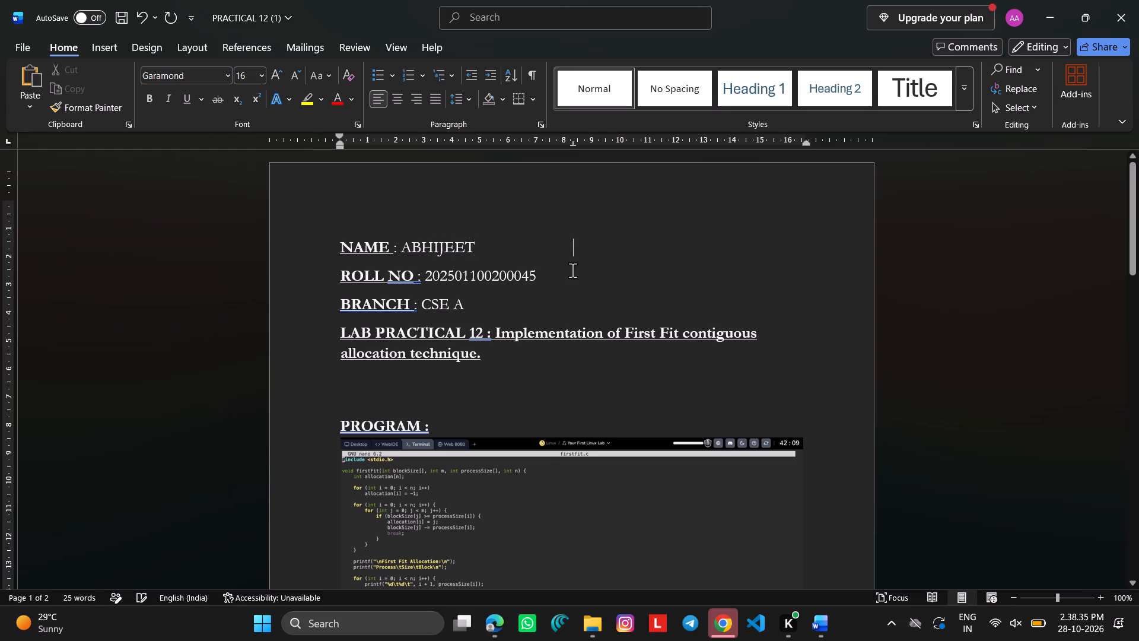
pyautogui.click(565, 279)
pyautogui.press('BackSpace')
pyautogui.press('BackSpace')
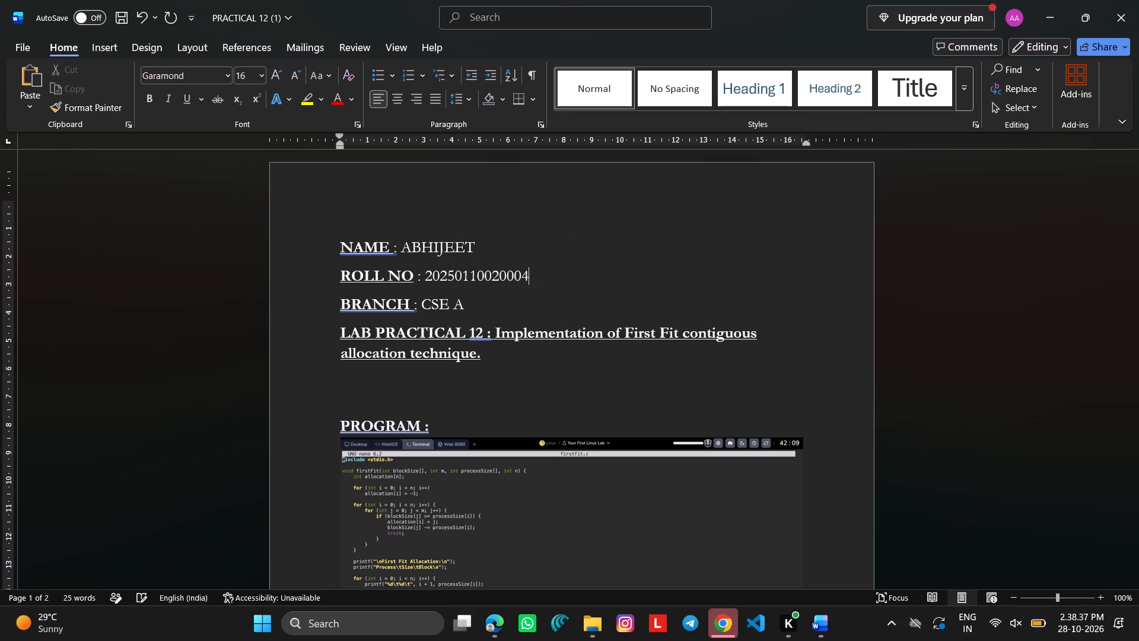
pyautogui.press('BackSpace')
pyautogui.write('10')
# Start saving the document and set its file name to ABHIJEET PRACTICAL 12.
pyautogui.hotkey('ctrl', 's')
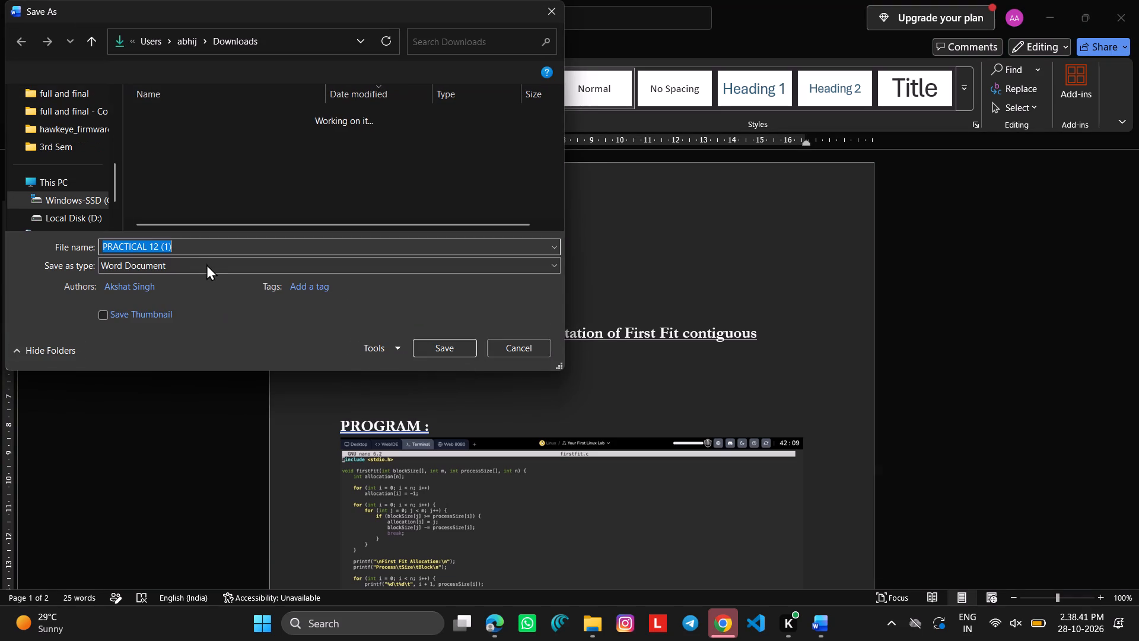
pyautogui.hotkey('ctrl', 'v')
pyautogui.press('Left')
pyautogui.press('Left')
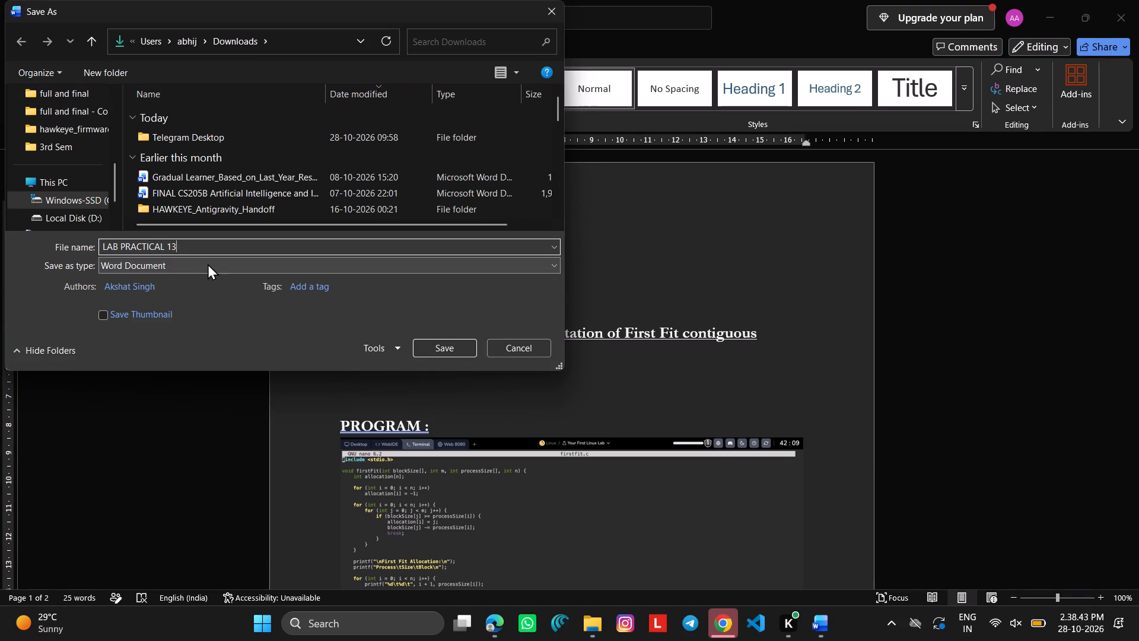
pyautogui.press('Left')
pyautogui.press('BackSpace')
pyautogui.press('2')
pyautogui.press('Left')
pyautogui.press('Right')
pyautogui.press('Right')
pyautogui.press('BackSpace')
pyautogui.press('BackSpace')
pyautogui.write('12')
pyautogui.press('Left')
pyautogui.press('Left')
pyautogui.press('Left')
pyautogui.press('Left')
pyautogui.press('Left')
pyautogui.press('Left')
pyautogui.press('Left')
pyautogui.press('Left')
pyautogui.press('Left')
pyautogui.press('Left')
pyautogui.press('Left')
pyautogui.press('Left')
pyautogui.press('Left')
pyautogui.press('Left')
pyautogui.press('Right')
pyautogui.press('BackSpace')
pyautogui.press('BackSpace')
pyautogui.press('BackSpace')
pyautogui.press('BackSpace')
pyautogui.write('ABHIJEET')
# Save the document in PDF format to the OS folder inside 3rd Sem.
pyautogui.click(258, 256)
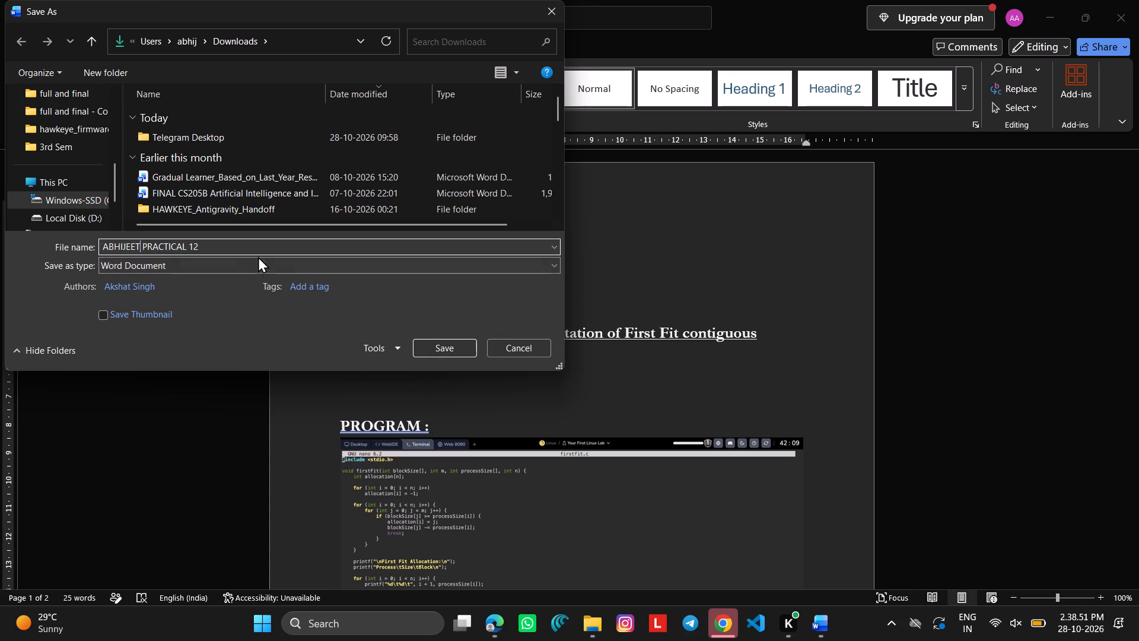
pyautogui.click(264, 261)
pyautogui.click(214, 347)
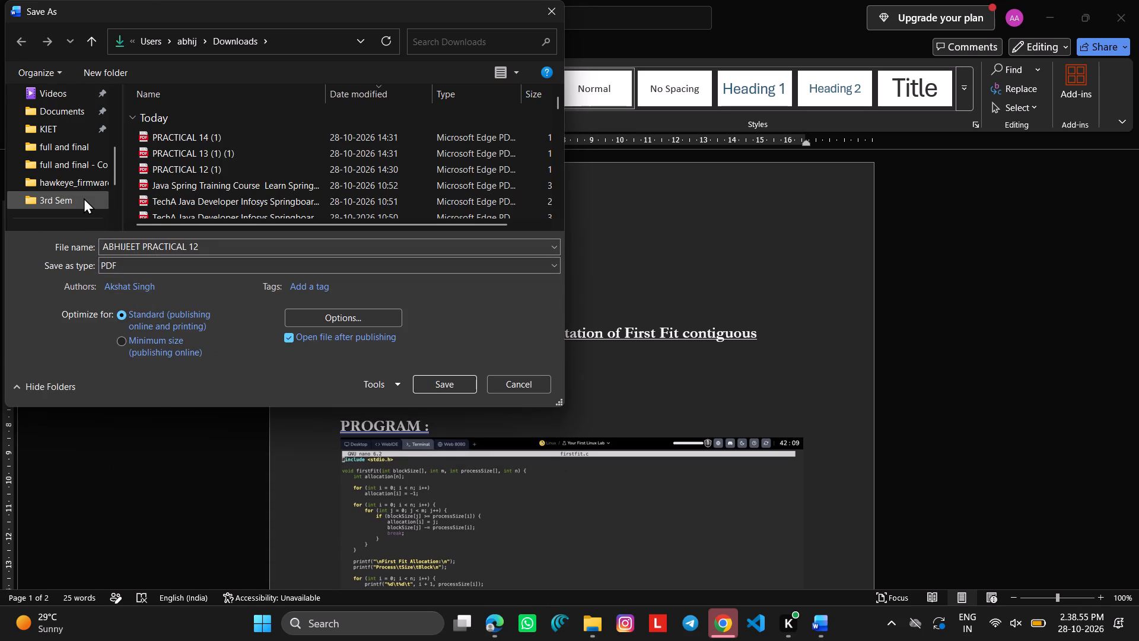
pyautogui.click(84, 198)
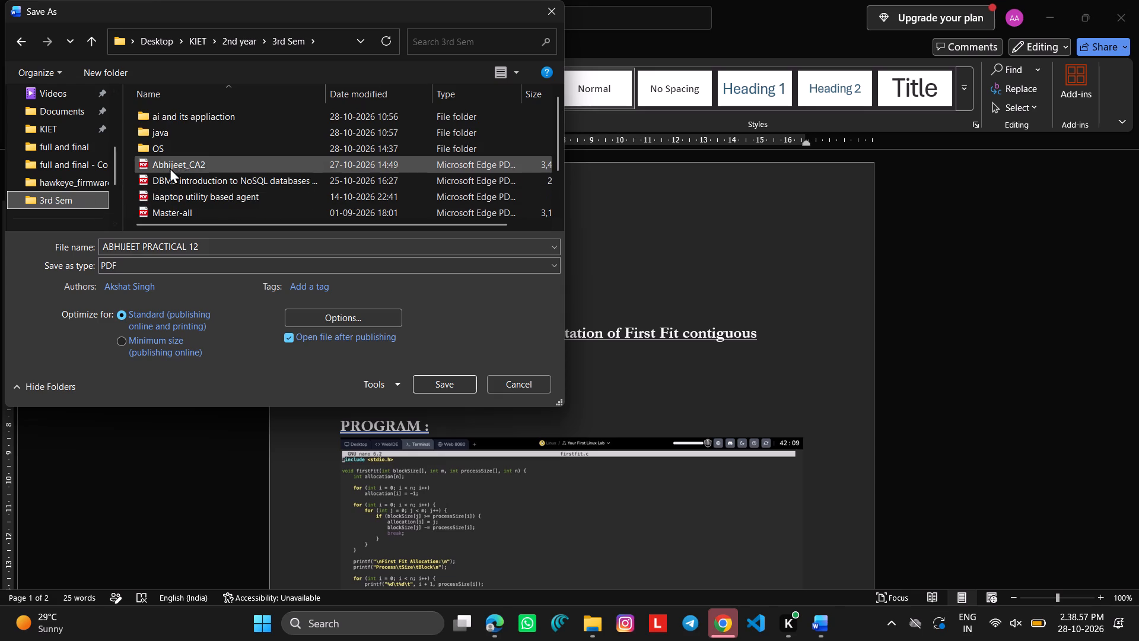
pyautogui.doubleClick(219, 153)
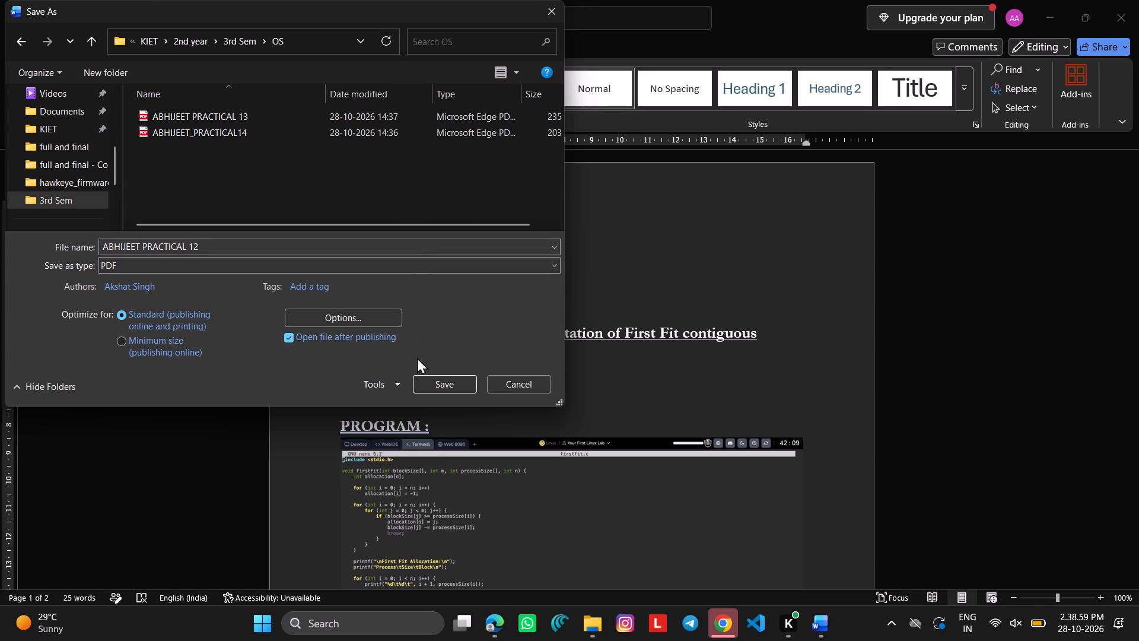
pyautogui.click(427, 382)
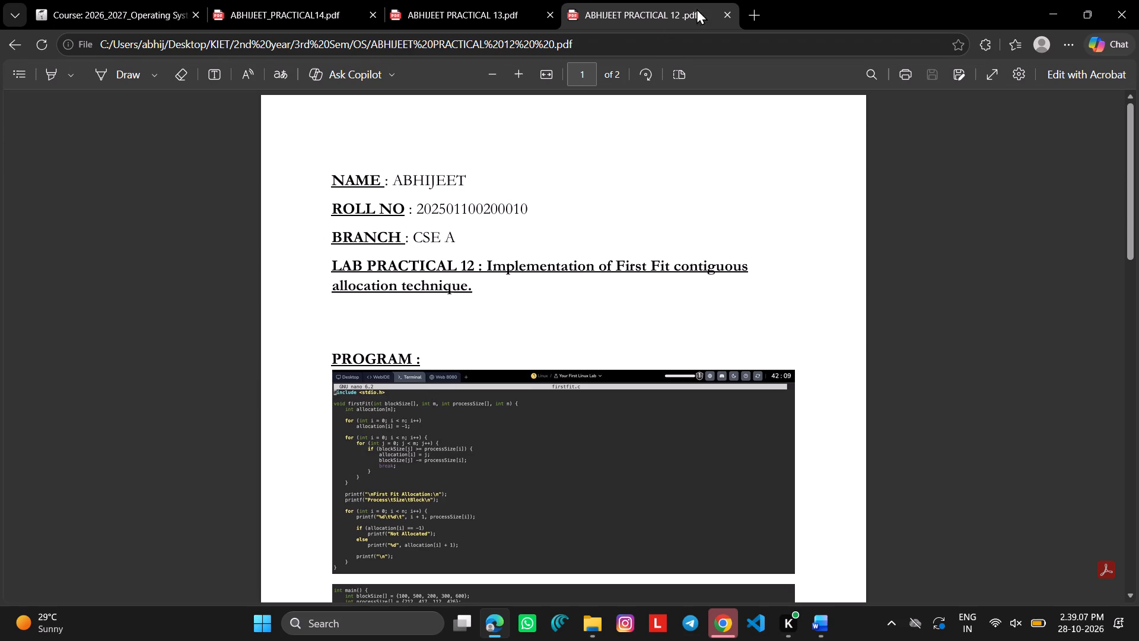
# From the LMS course page in Edge, start a submission for Lab Practical-12 (First Fit) and accept the own-work declaration.
pyautogui.click(91, 0)
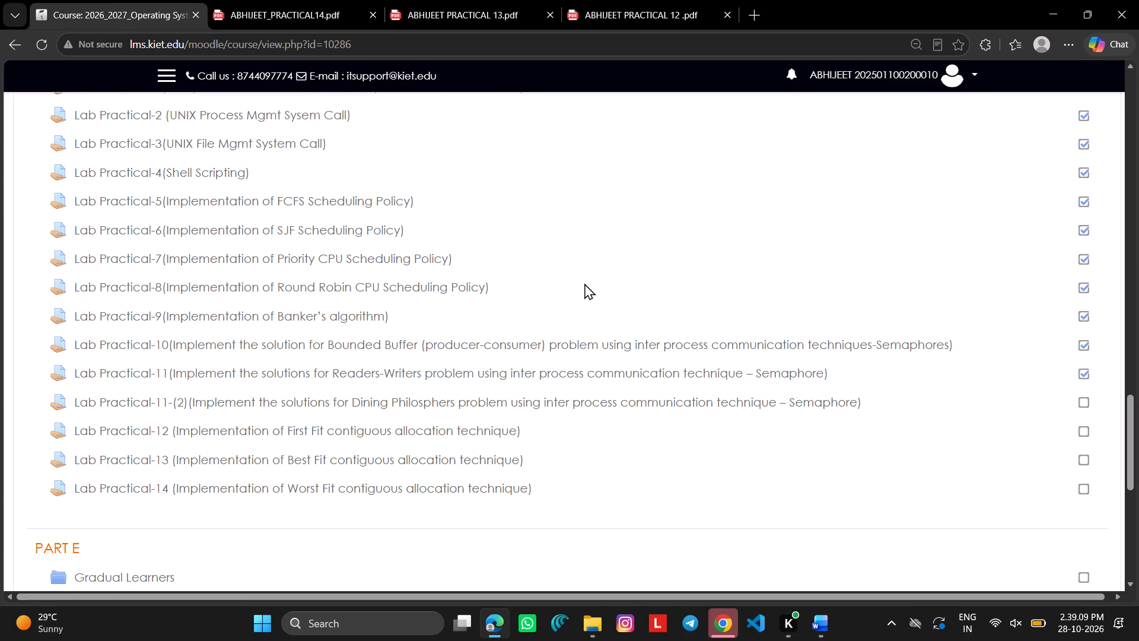
pyautogui.click(410, 429)
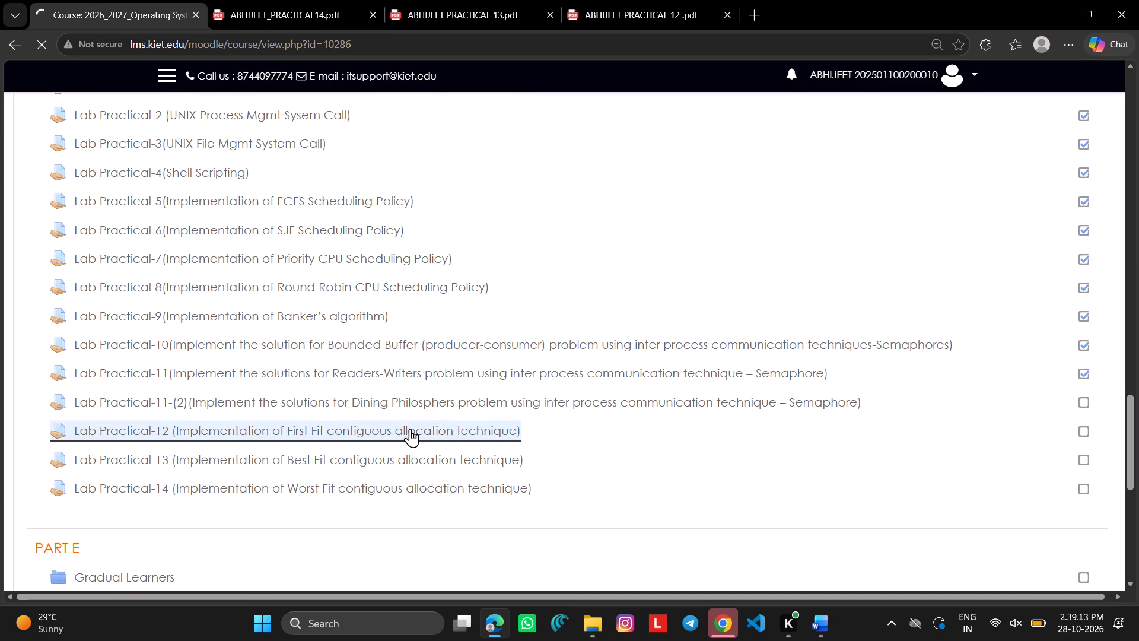
pyautogui.scroll(-1, 271, 434)
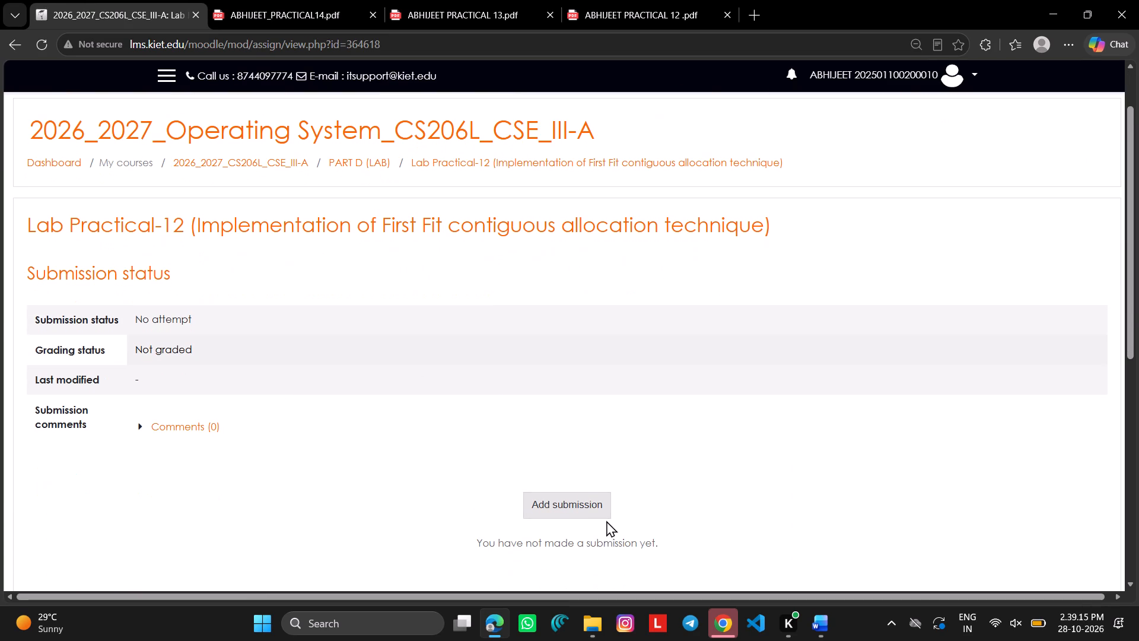
pyautogui.click(569, 499)
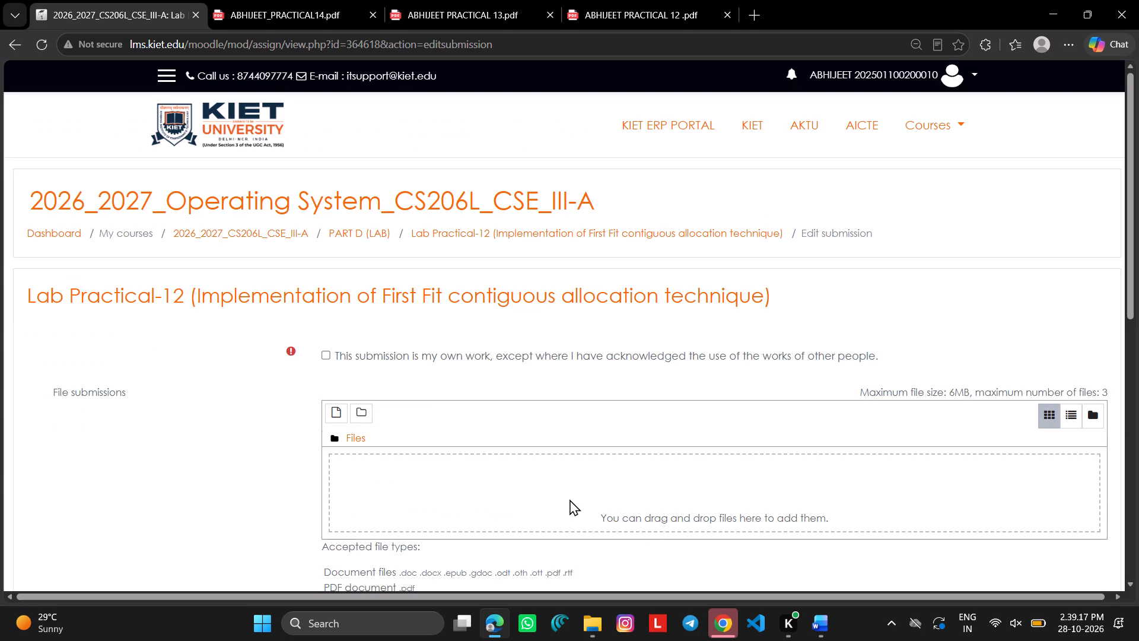
pyautogui.click(521, 356)
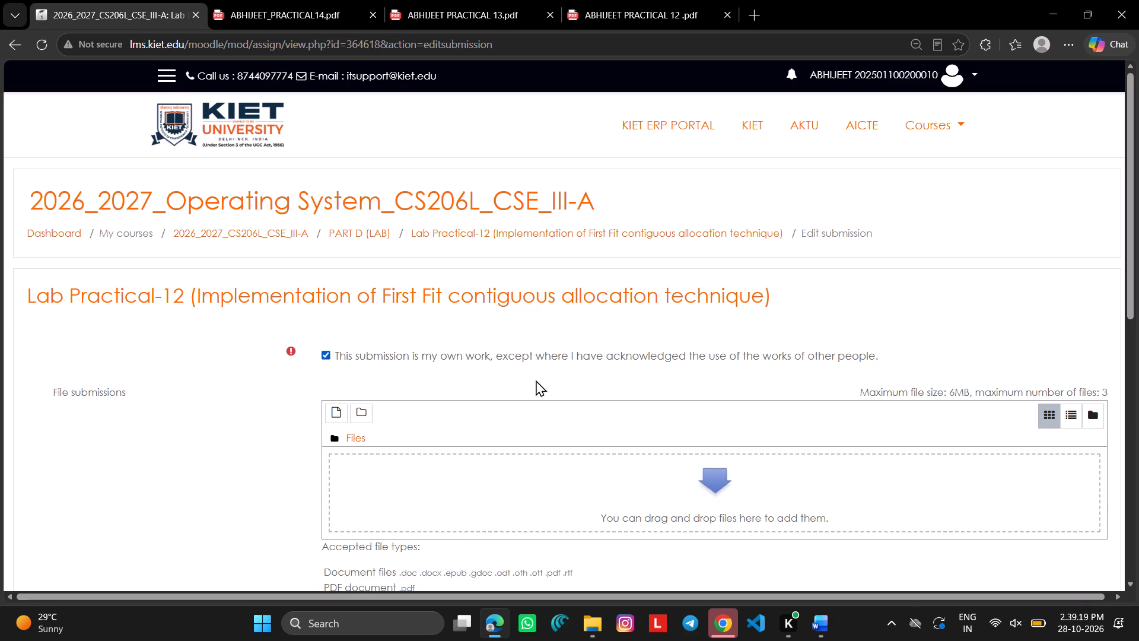
# Upload the ABHIJEET PRACTICAL 12 PDF from the OS folder to the submission, checking the opened PDF before uploading.
pyautogui.click(651, 481)
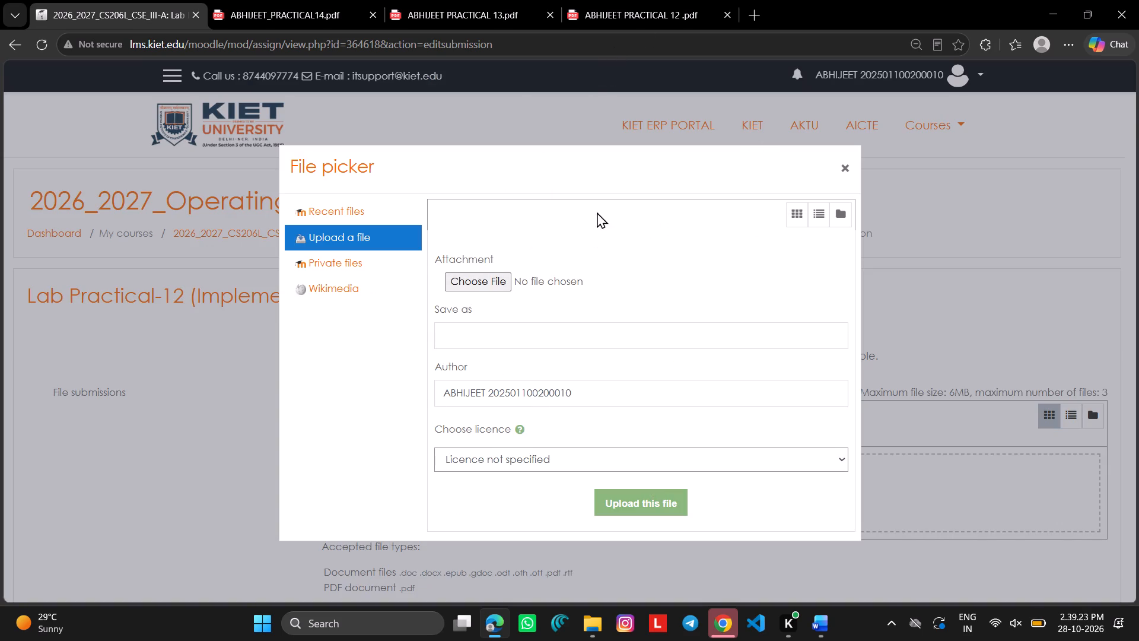
pyautogui.click(491, 282)
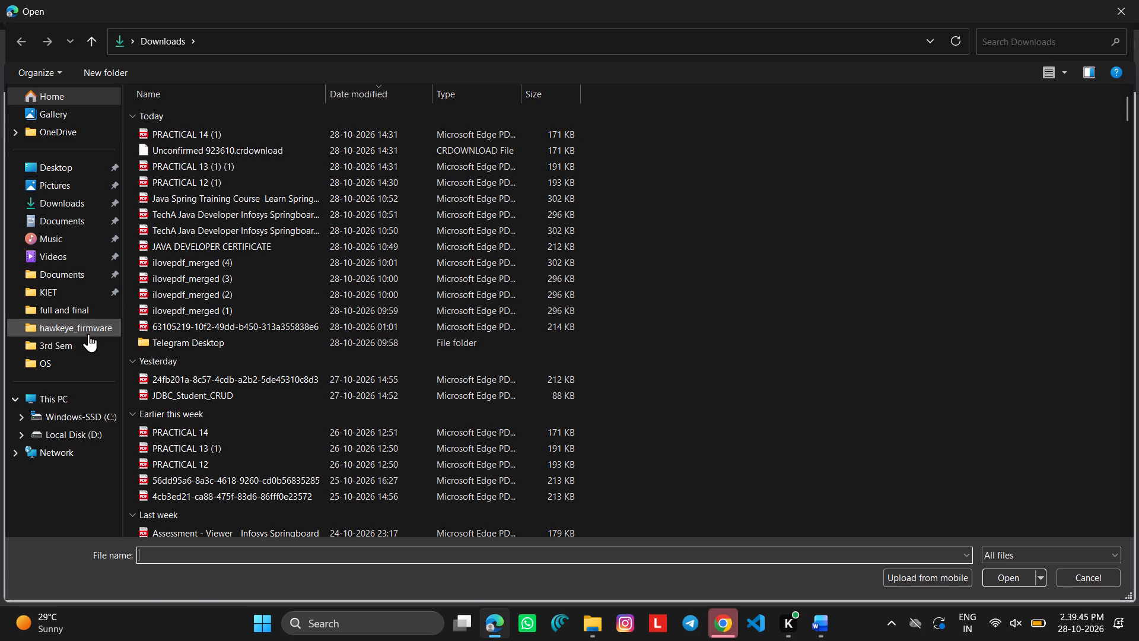
pyautogui.click(78, 357)
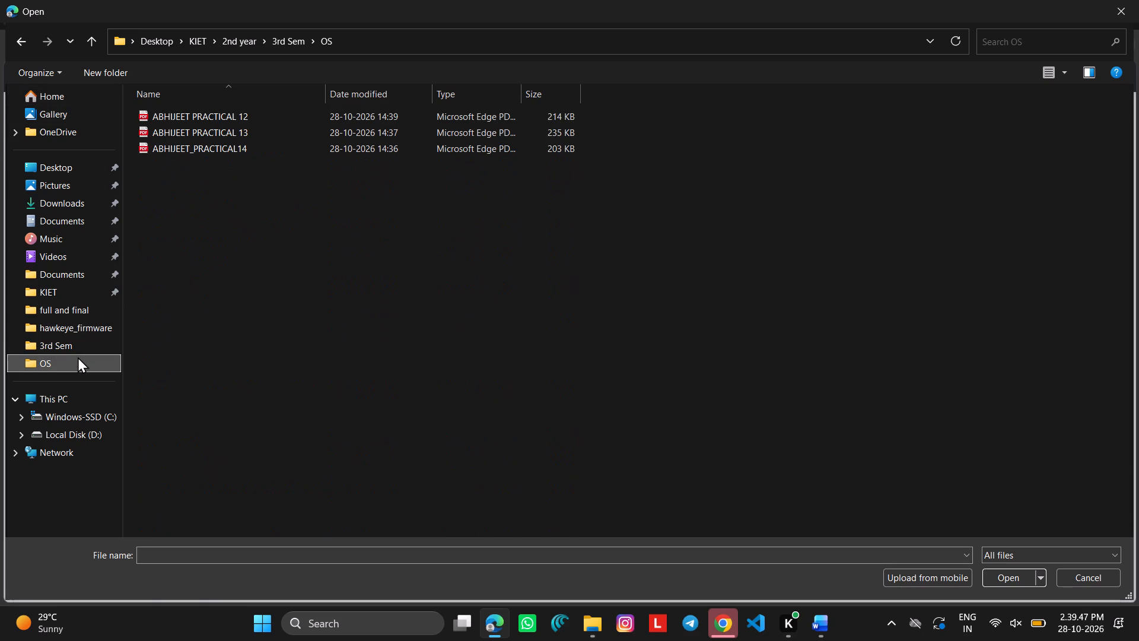
pyautogui.doubleClick(386, 123)
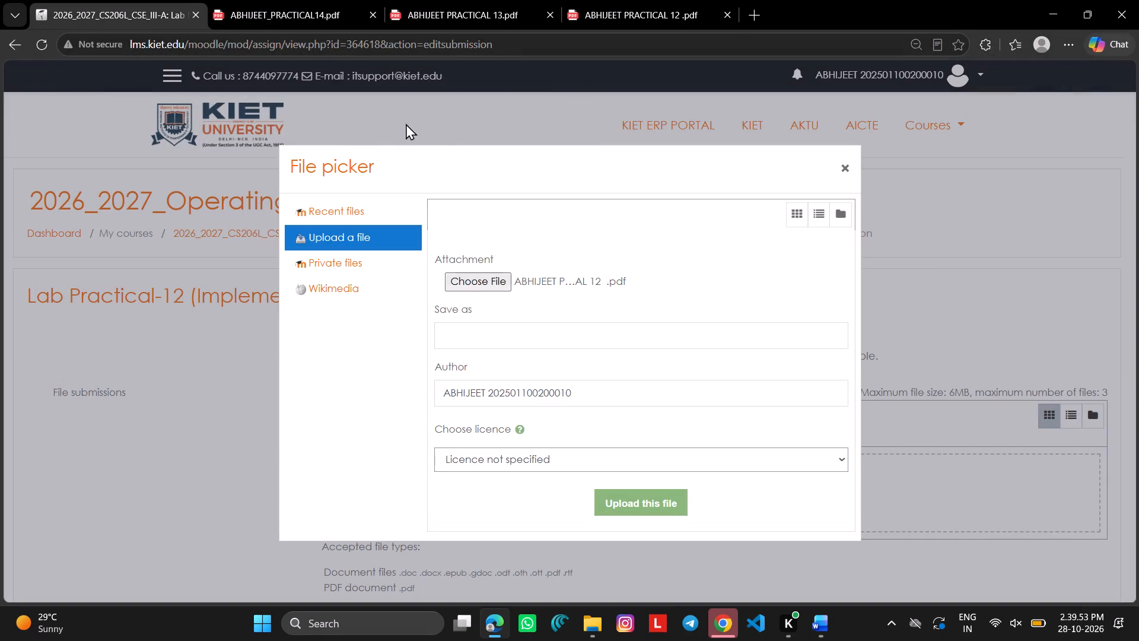
pyautogui.click(675, 0)
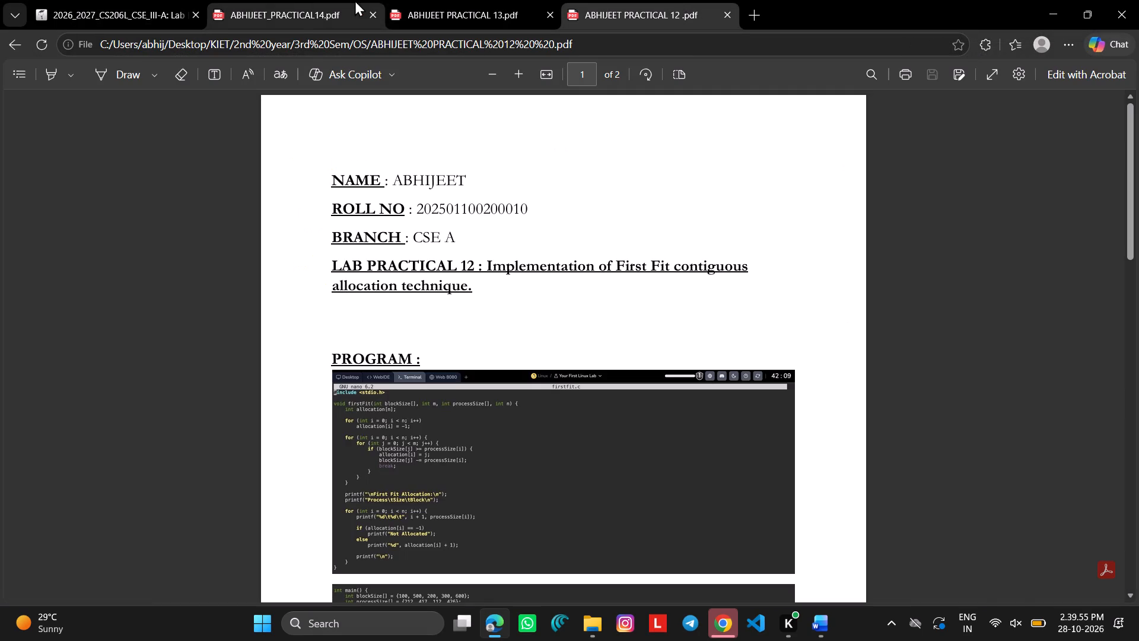
pyautogui.click(161, 0)
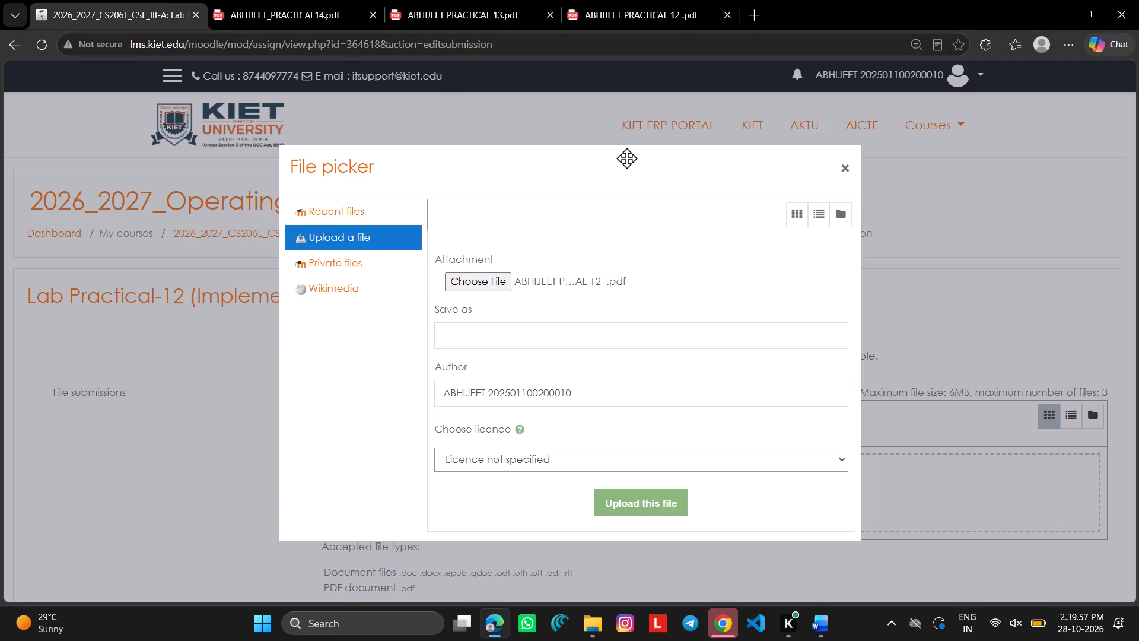
pyautogui.moveTo(626, 158); pyautogui.dragTo(488, 352)
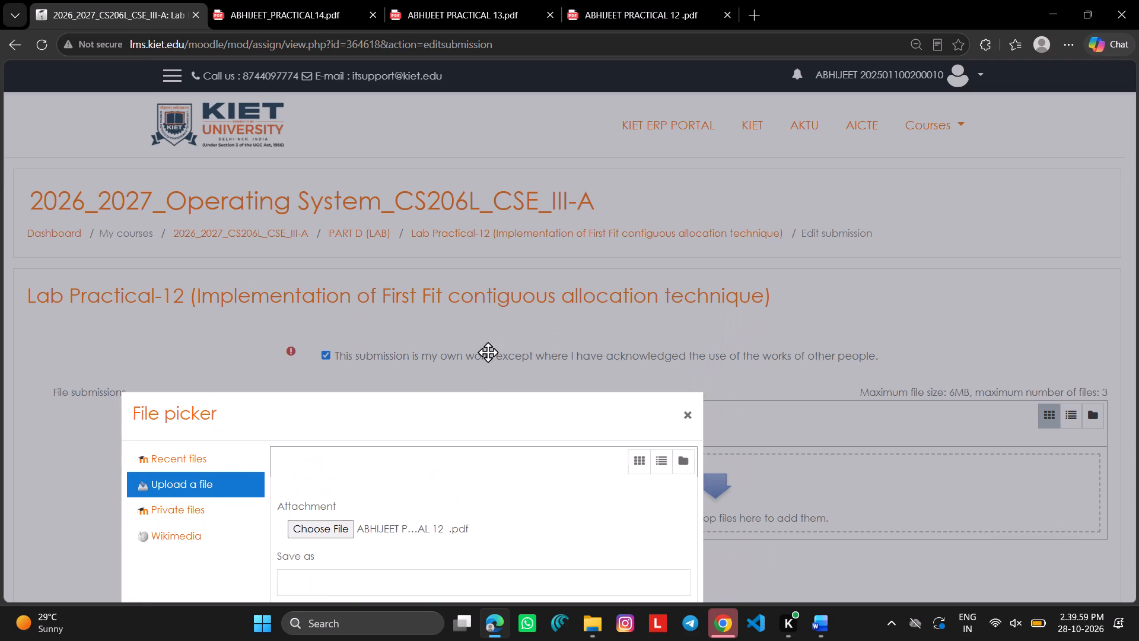
pyautogui.moveTo(488, 352); pyautogui.dragTo(567, 115)
pyautogui.click(641, 0)
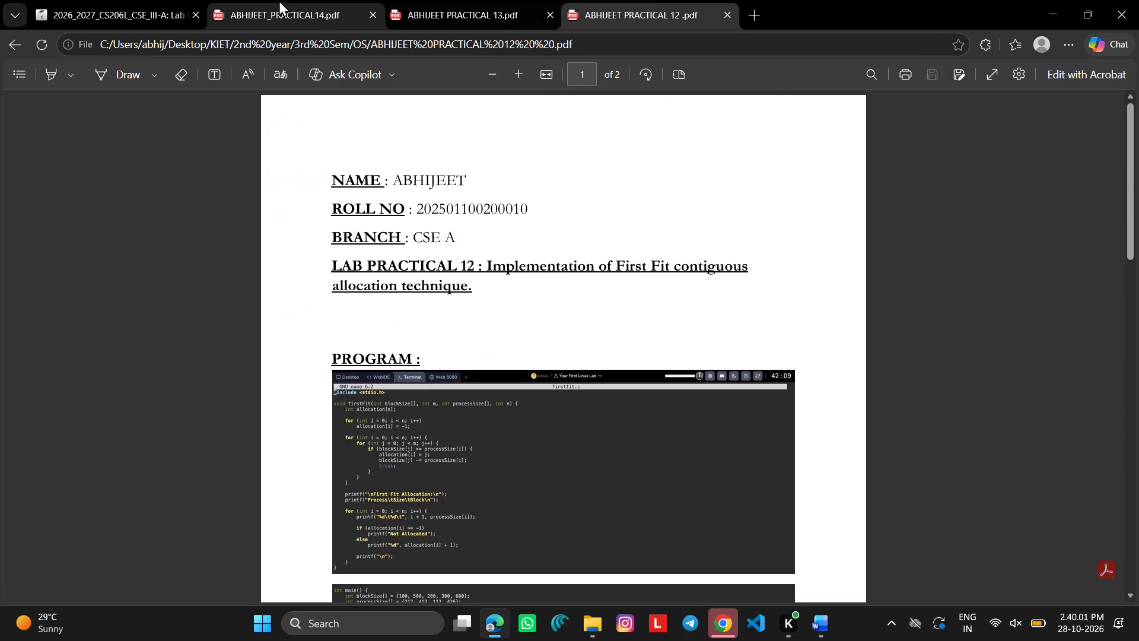
pyautogui.click(59, 0)
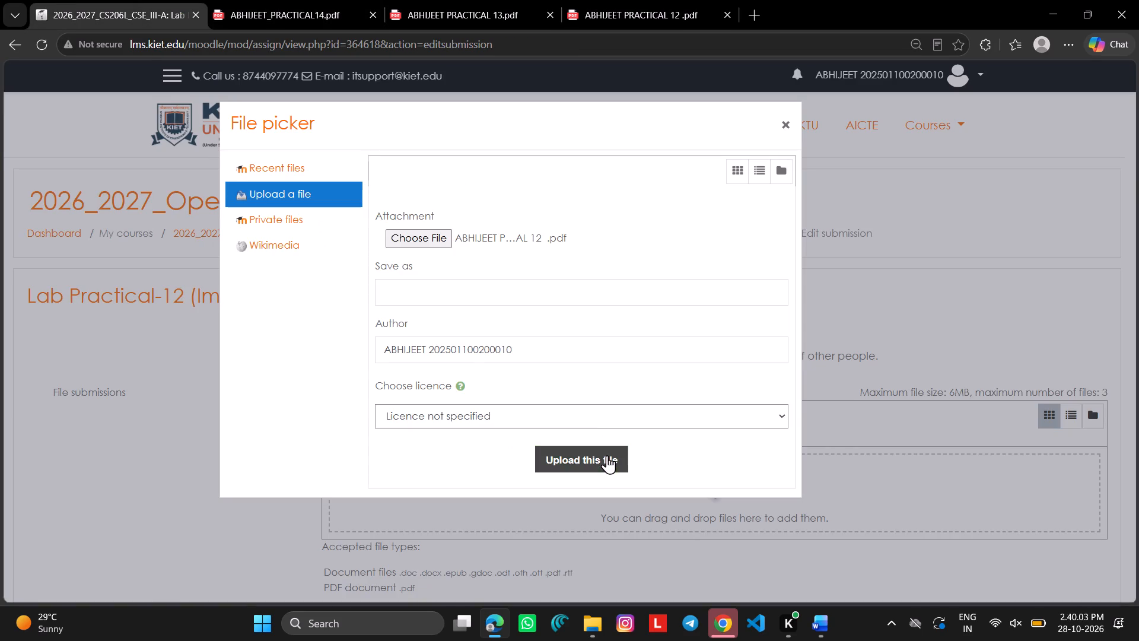
pyautogui.click(607, 455)
# Save the Lab Practical-12 submission and view its submission status.
pyautogui.scroll(-3, 607, 455)
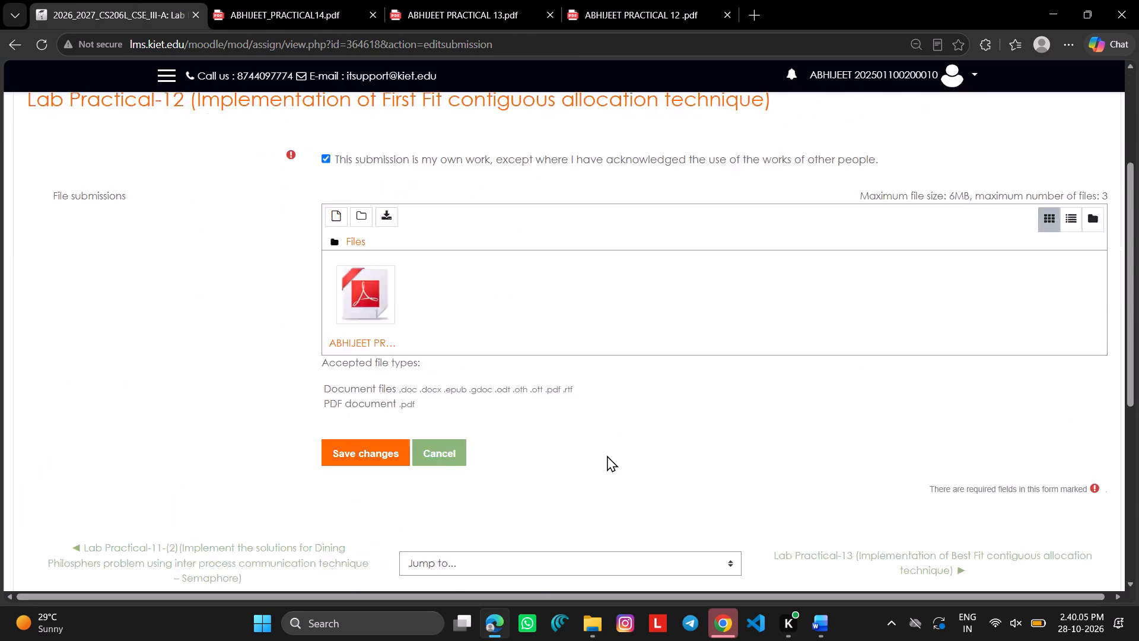
pyautogui.scroll(-1, 607, 455)
pyautogui.click(354, 226)
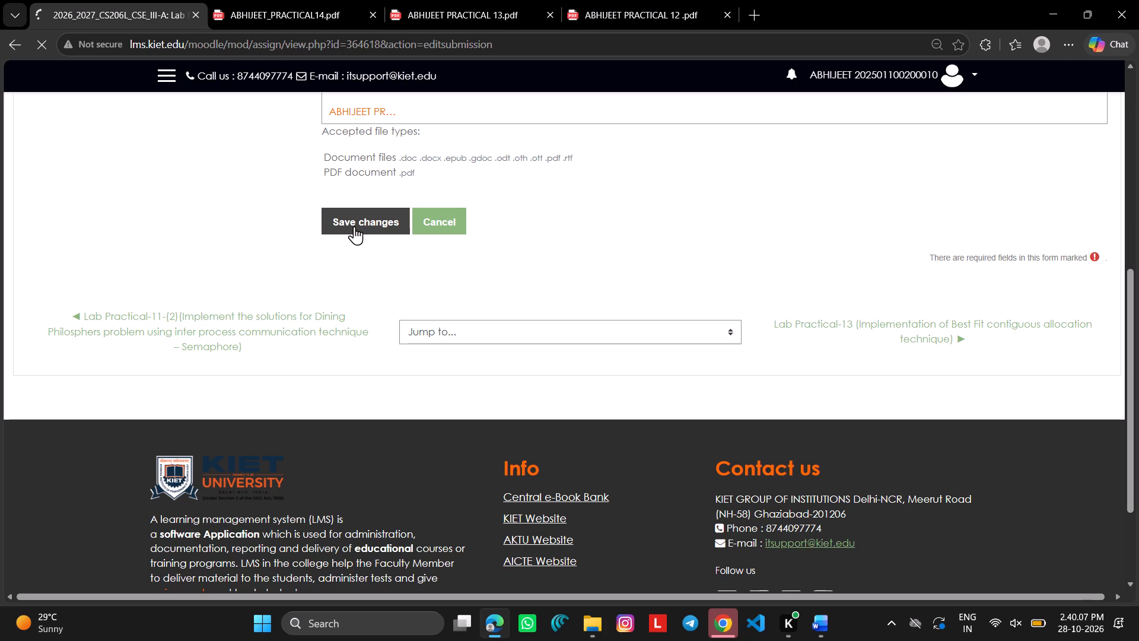
pyautogui.scroll(7, 354, 226)
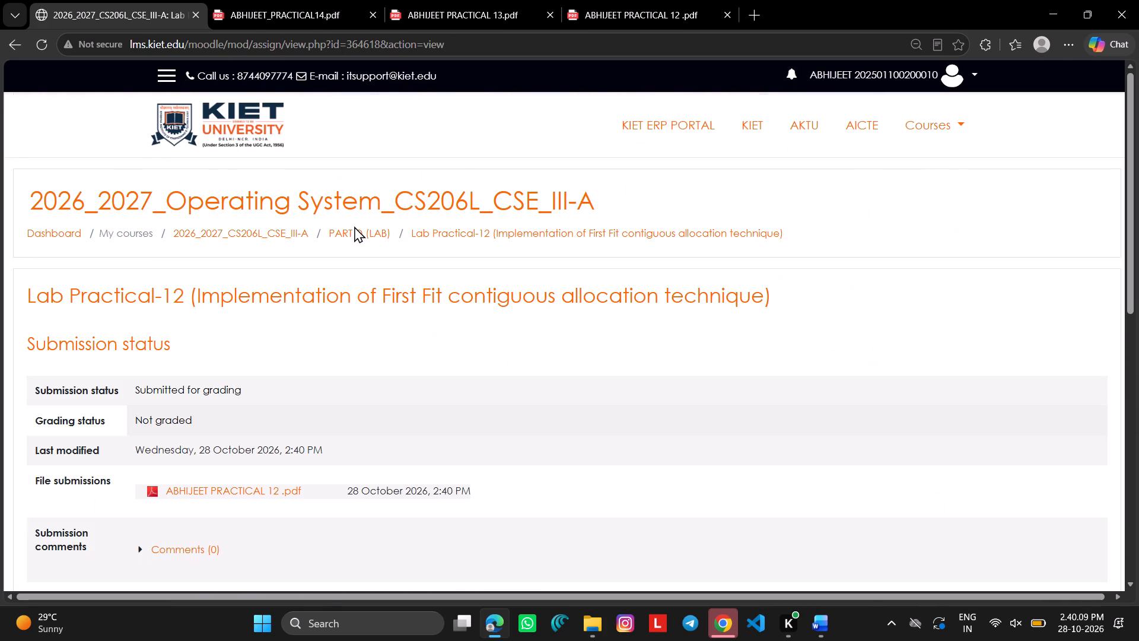
# From the course page, start a submission for Lab Practical-13 (Best Fit), glancing over the opened practical PDFs, and accept the own-work declaration.
pyautogui.click(354, 226)
pyautogui.hscroll(3, 448, 394)
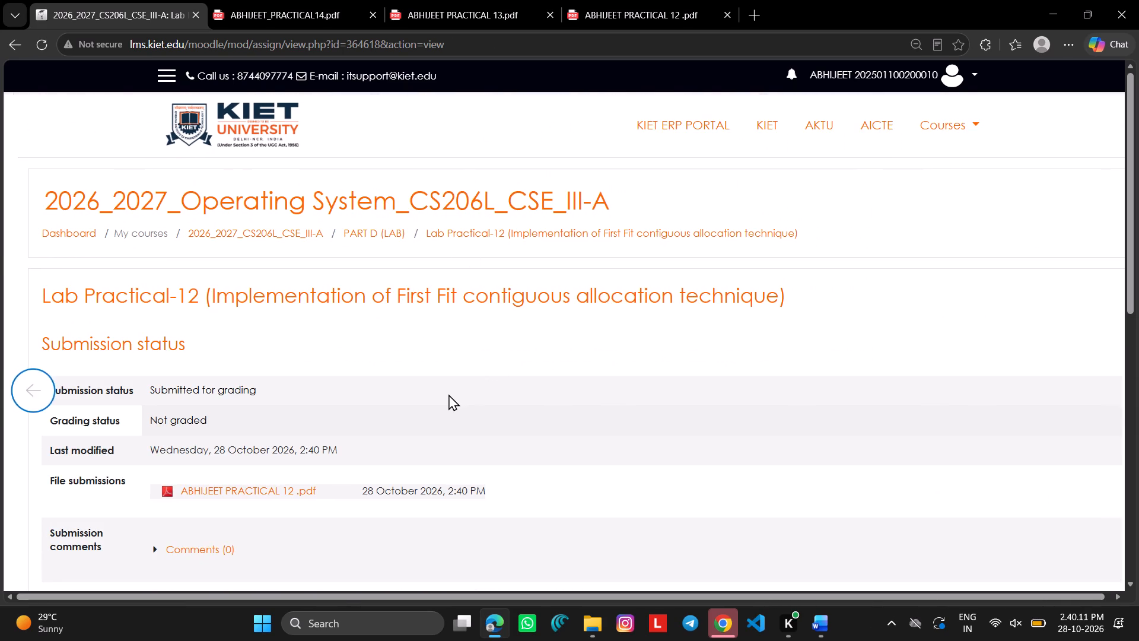
pyautogui.hscroll(12, 448, 394)
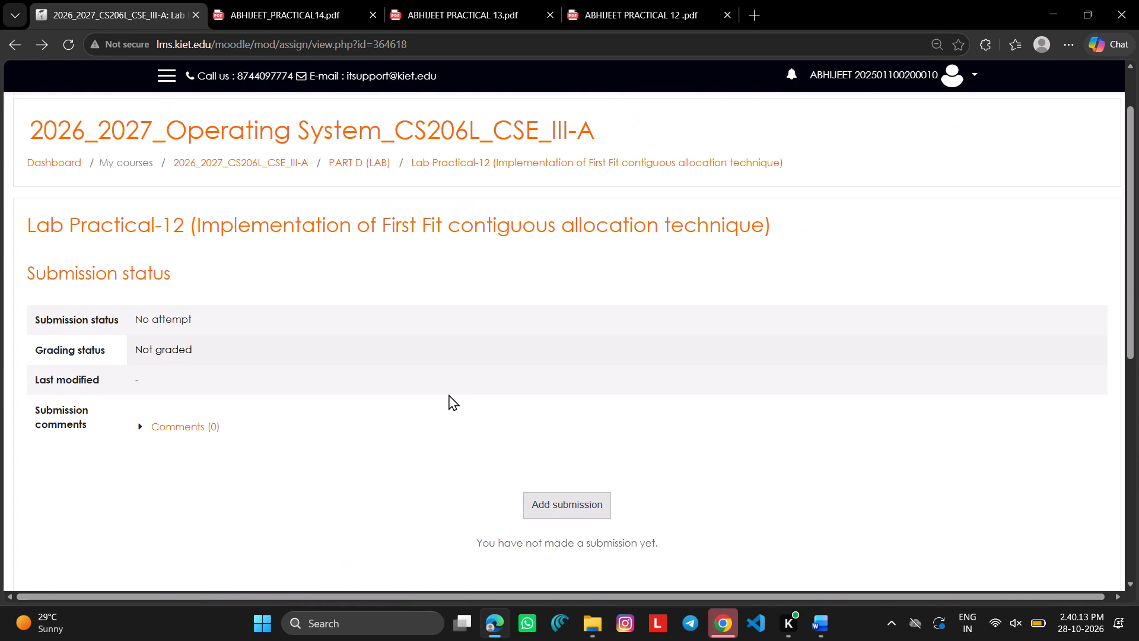
pyautogui.hscroll(6, 448, 394)
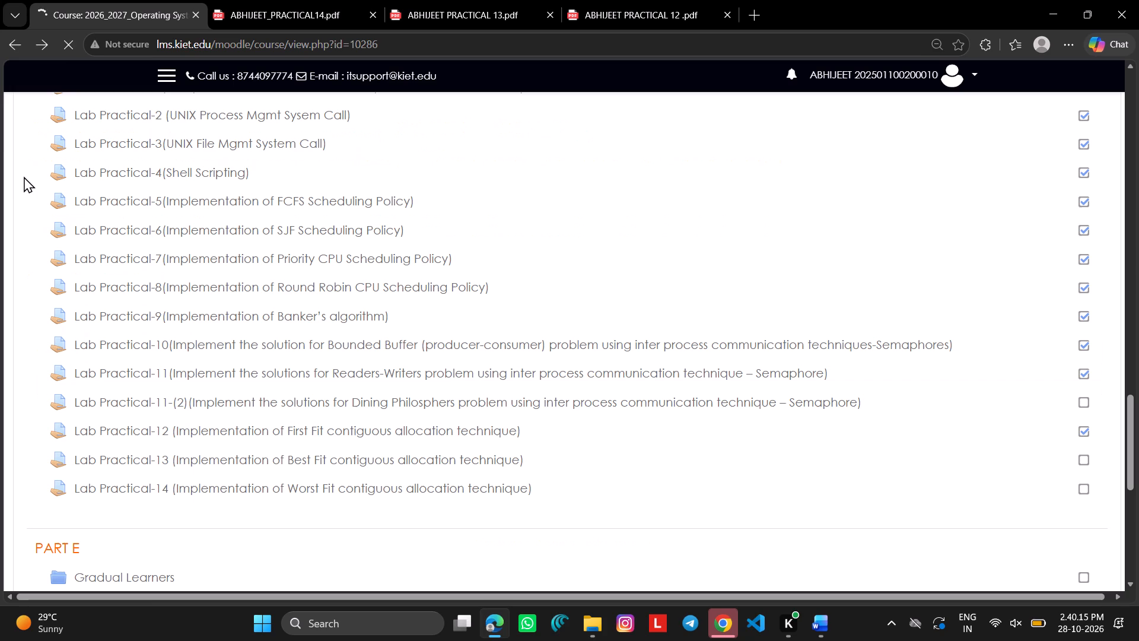
pyautogui.click(479, 457)
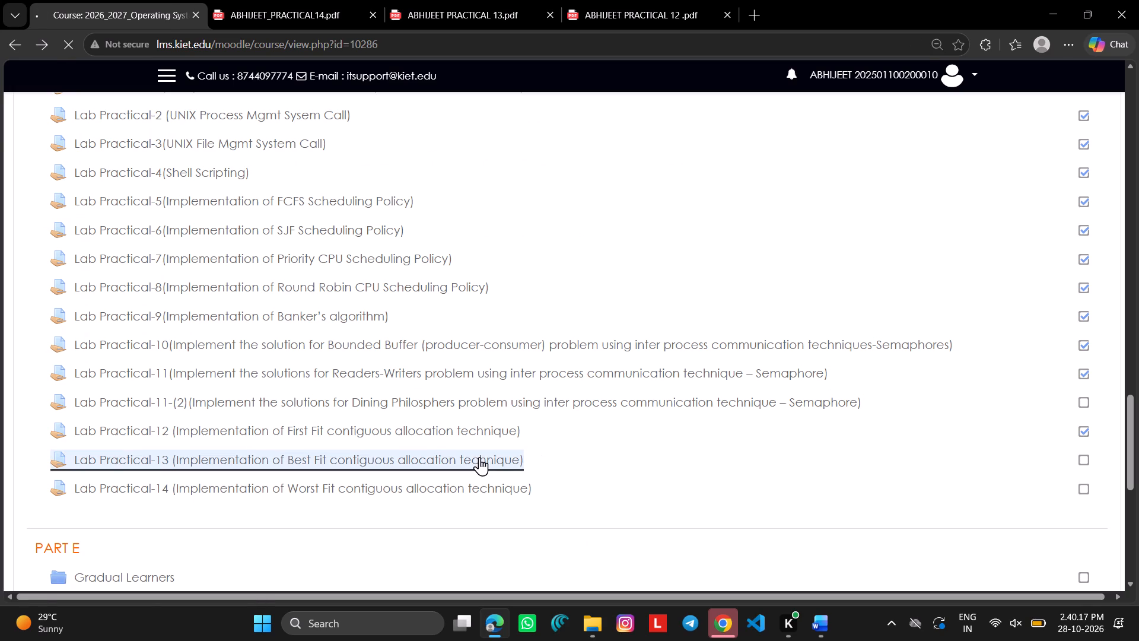
pyautogui.click(556, 0)
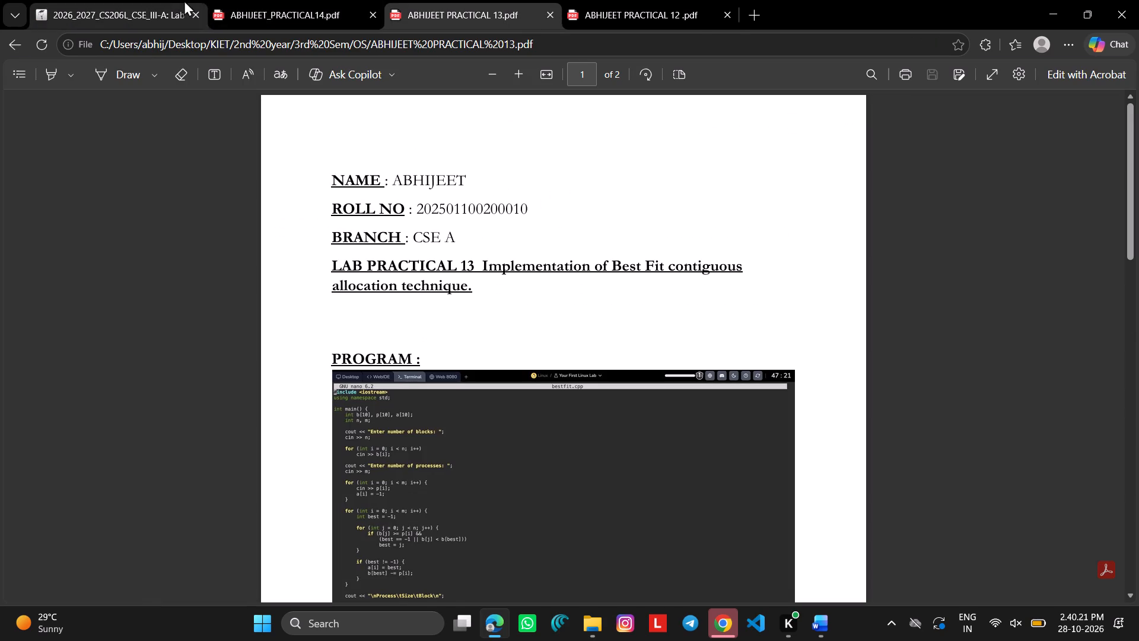
pyautogui.click(647, 0)
pyautogui.click(317, 0)
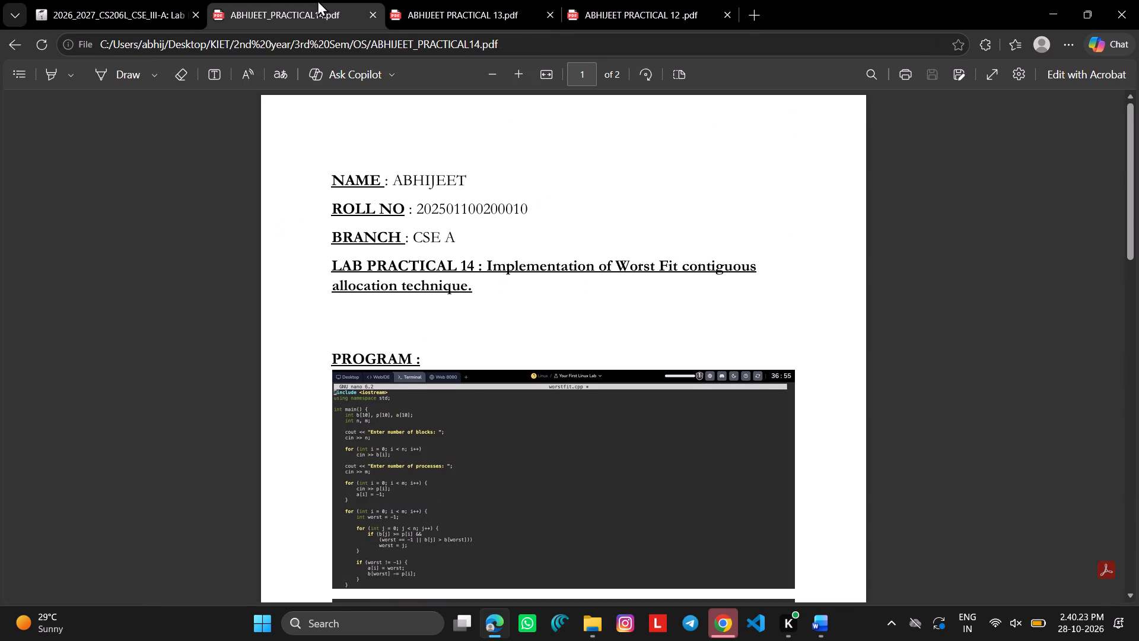
pyautogui.click(128, 0)
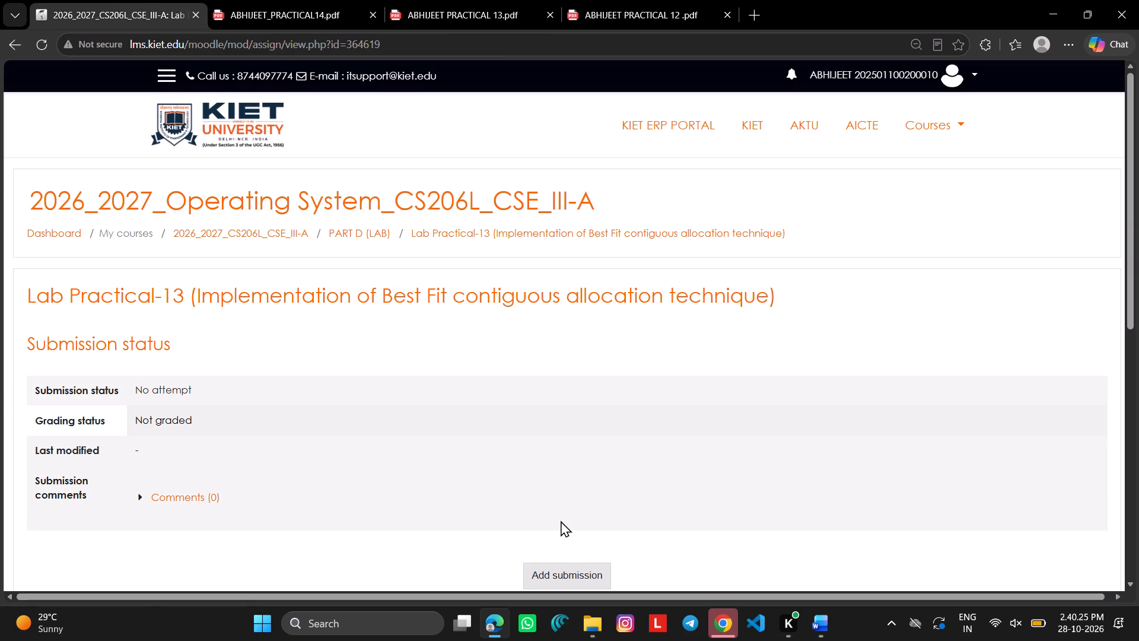
pyautogui.click(585, 567)
pyautogui.click(535, 354)
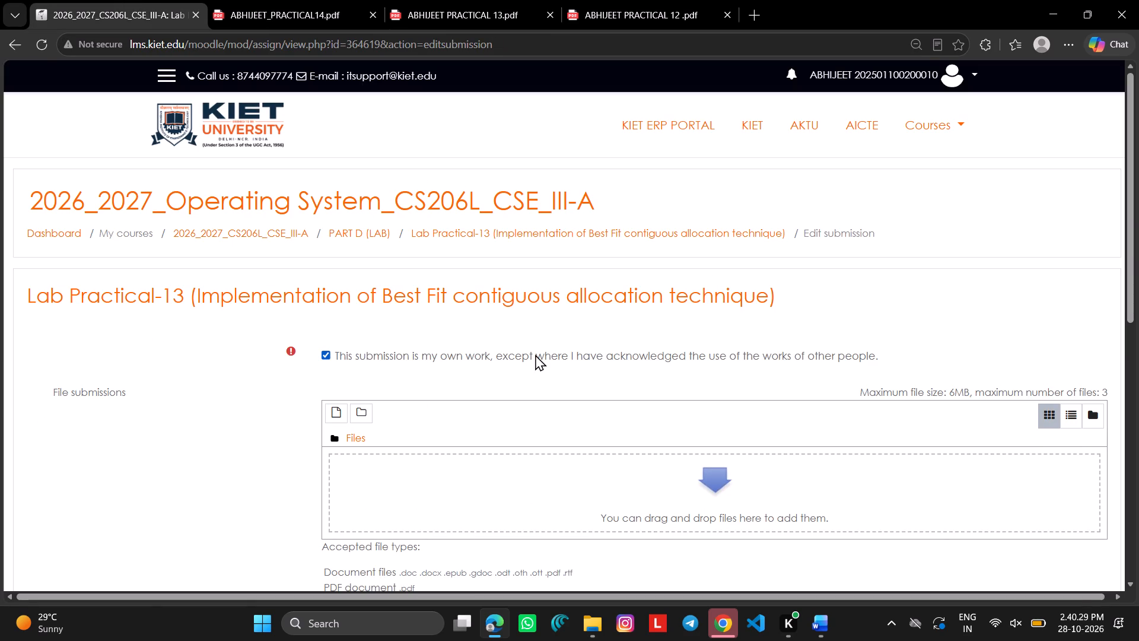
# Upload the ABHIJEET PRACTICAL 13 PDF from the OS folder to the Lab Practical-13 submission.
pyautogui.click(750, 520)
pyautogui.click(707, 504)
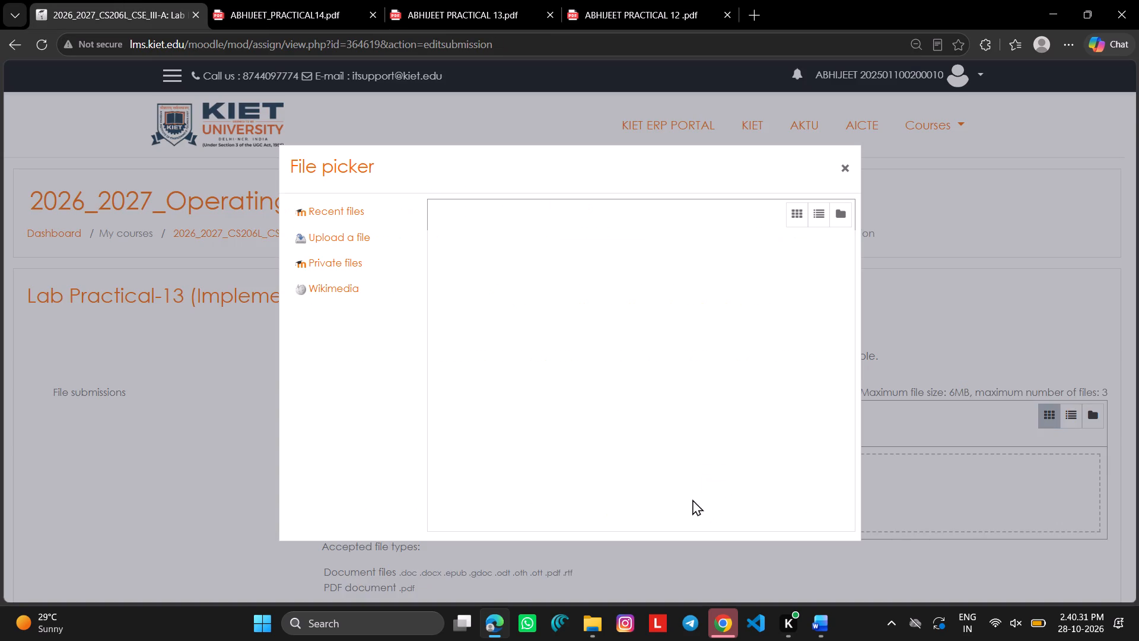
pyautogui.click(497, 288)
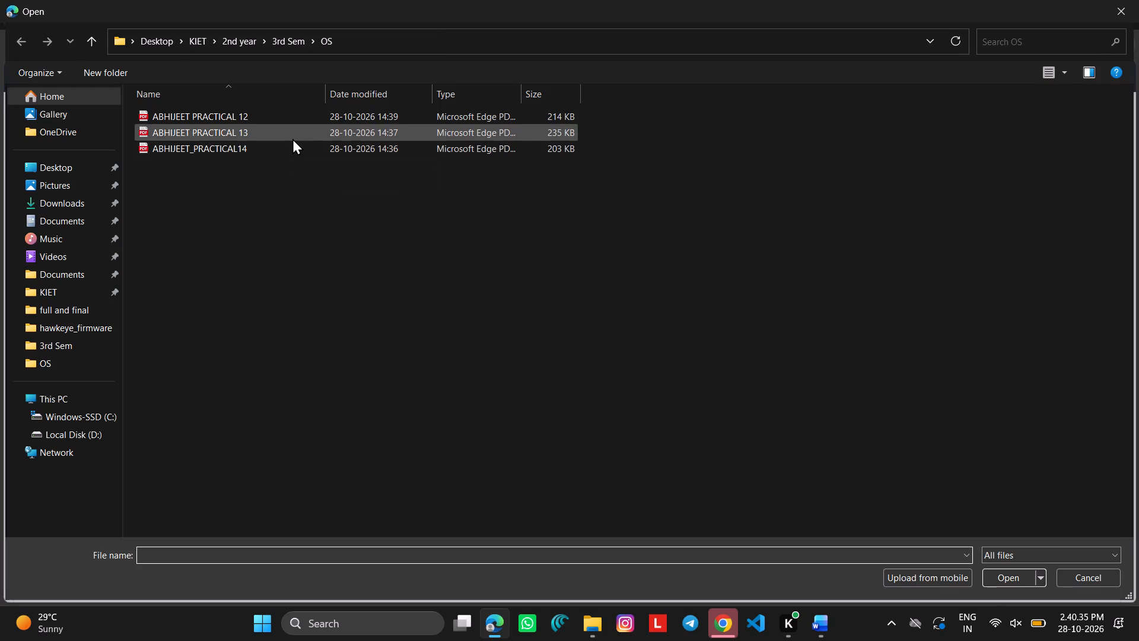
pyautogui.doubleClick(292, 138)
pyautogui.click(609, 500)
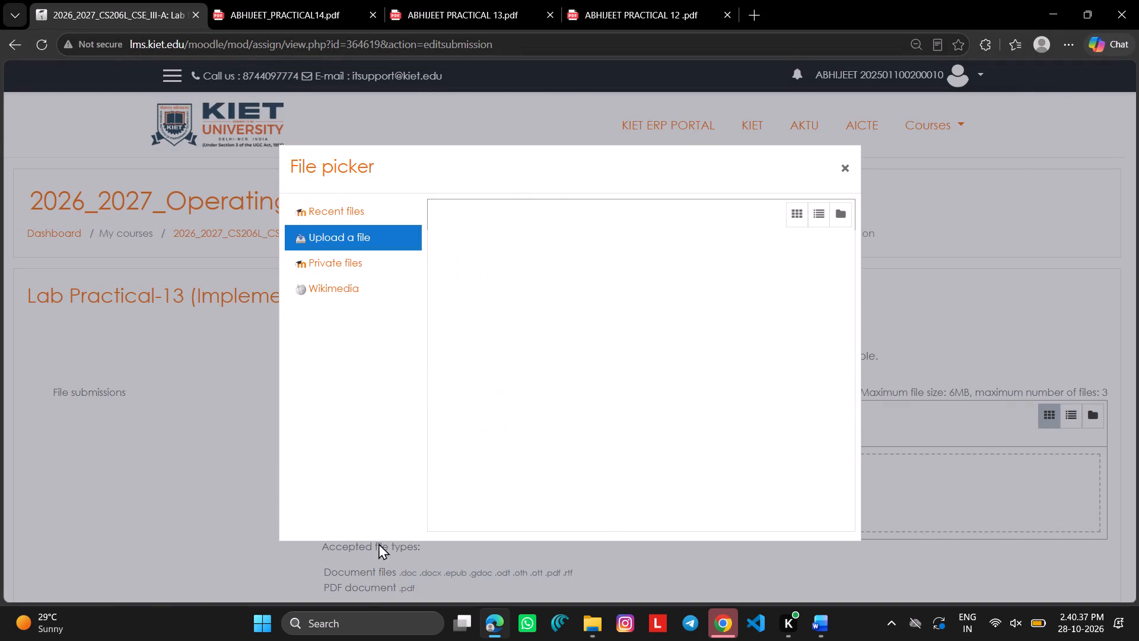
# Save the Lab Practical-13 submission and view its submission status.
pyautogui.scroll(-1, 349, 541)
pyautogui.scroll(-1, 373, 491)
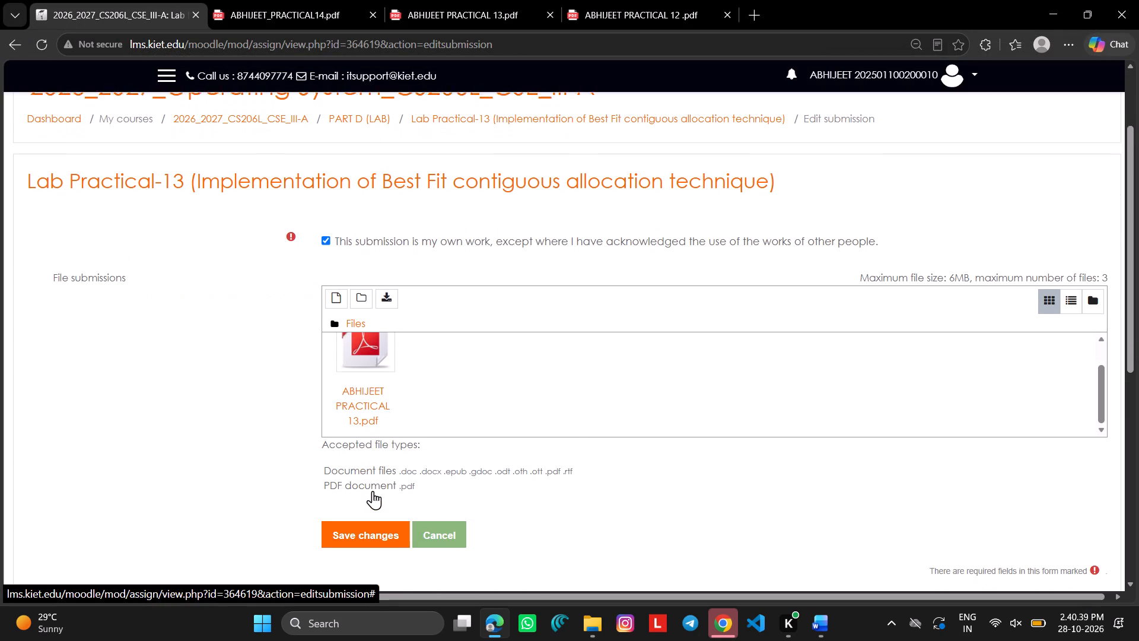
pyautogui.scroll(-1, 373, 491)
pyautogui.moveTo(357, 512); pyautogui.dragTo(365, 522)
pyautogui.click(365, 522)
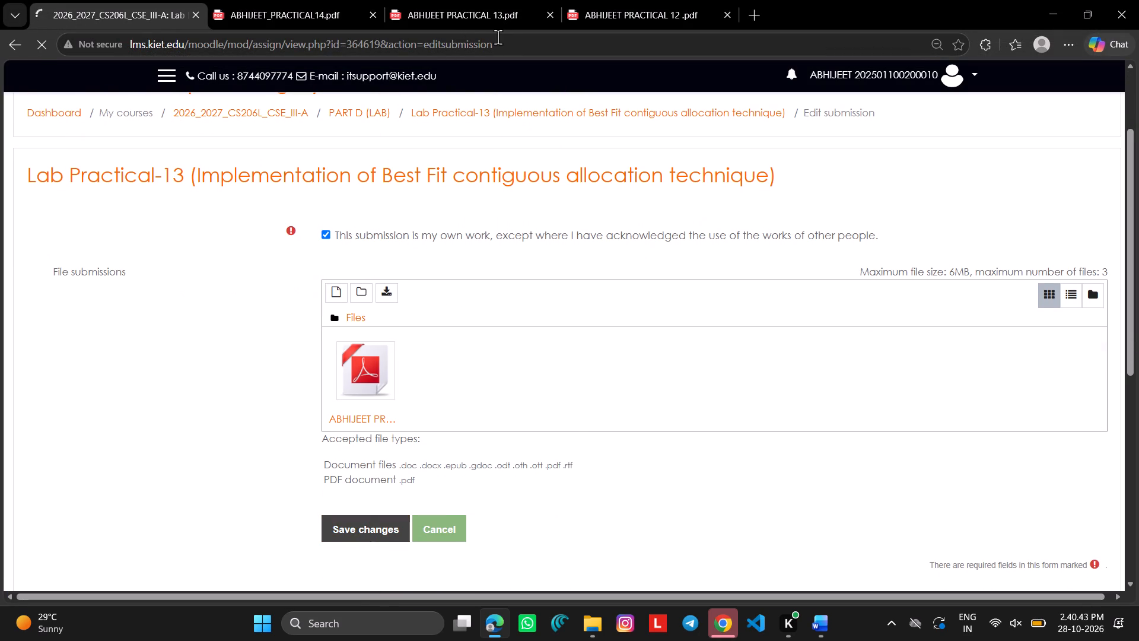
pyautogui.scroll(-1, 588, 401)
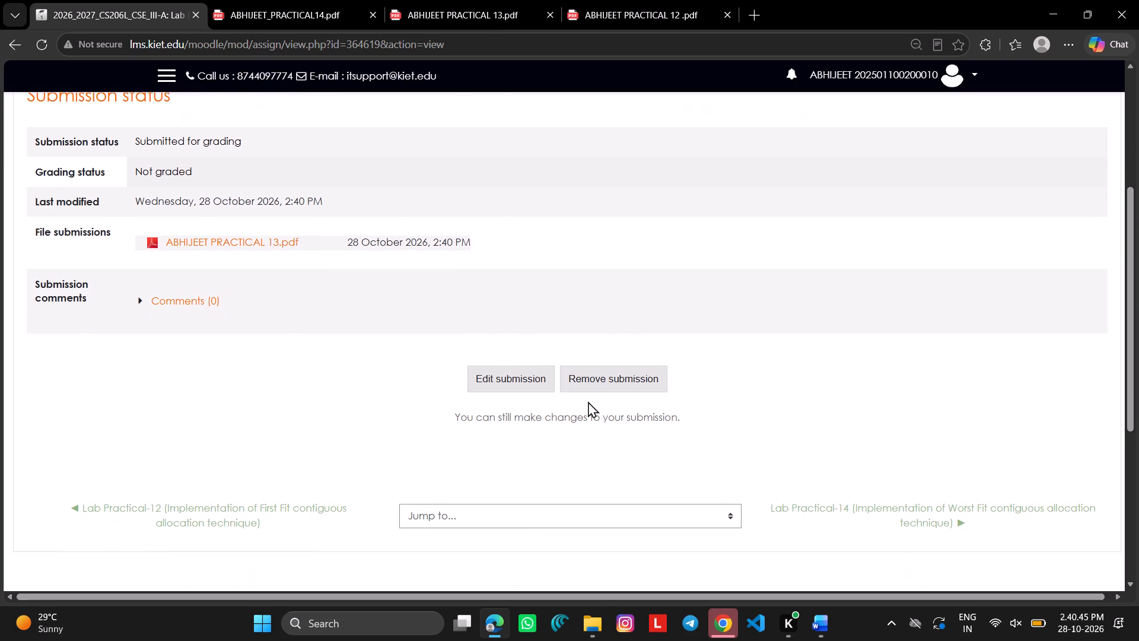
pyautogui.scroll(-1, 588, 401)
# Go back to the course page, start a submission for Lab Practical-14 (Worst Fit) and accept the own-work declaration.
pyautogui.hscroll(17, 588, 401)
pyautogui.hscroll(5, 588, 401)
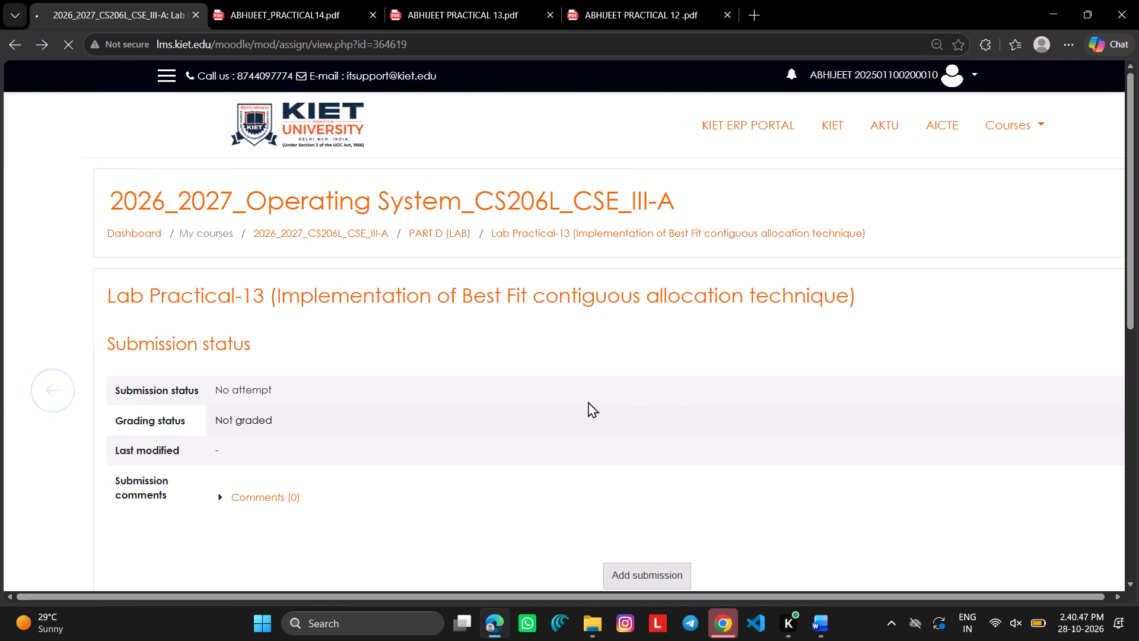
pyautogui.click(520, 485)
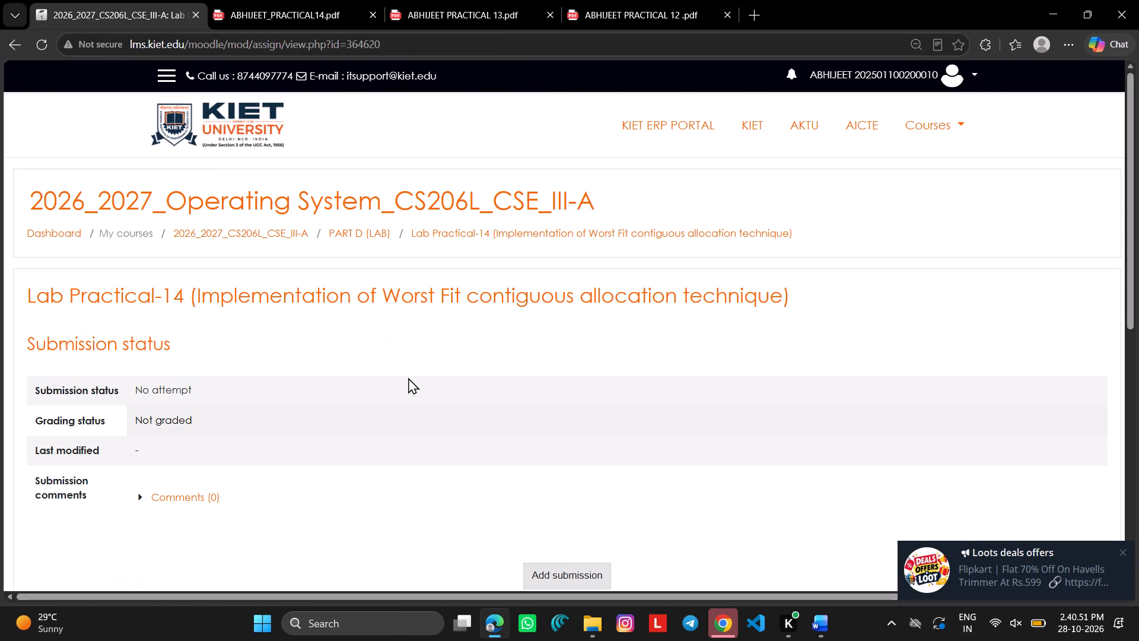
pyautogui.click(589, 580)
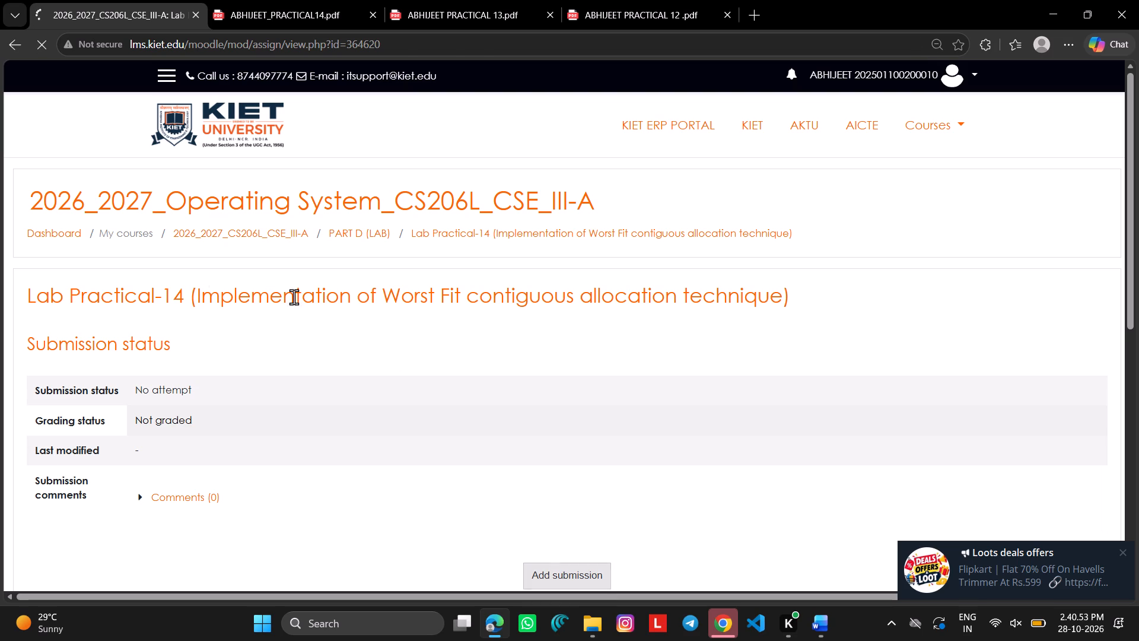
pyautogui.click(481, 362)
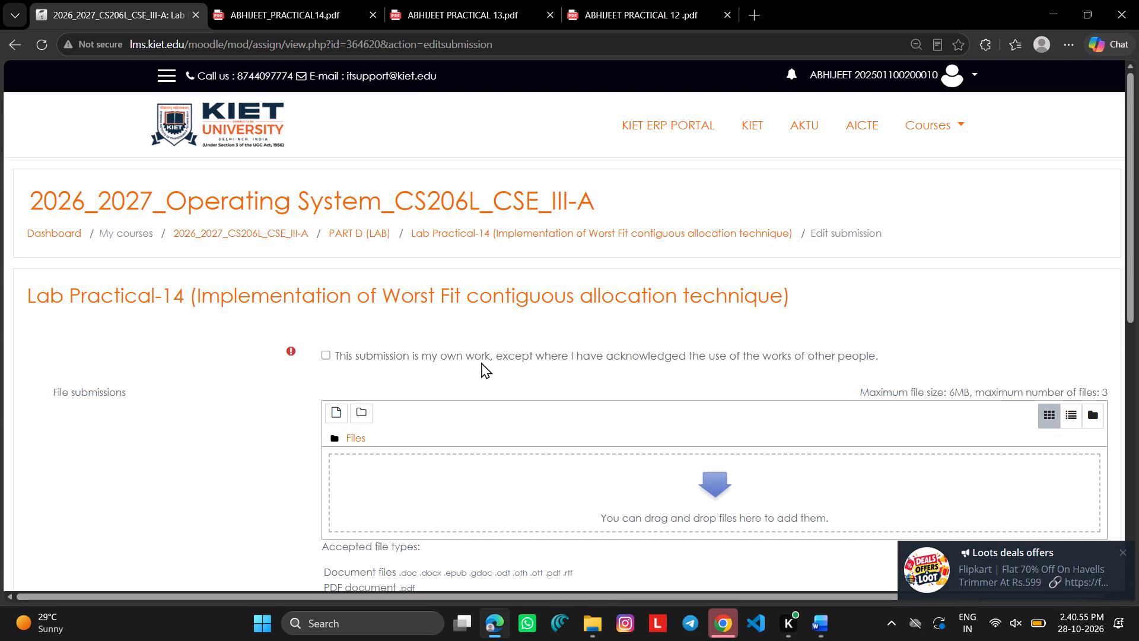
# Upload the ABHIJEET_PRACTICAL14 PDF from the OS folder to the Lab Practical-14 submission.
pyautogui.click(559, 458)
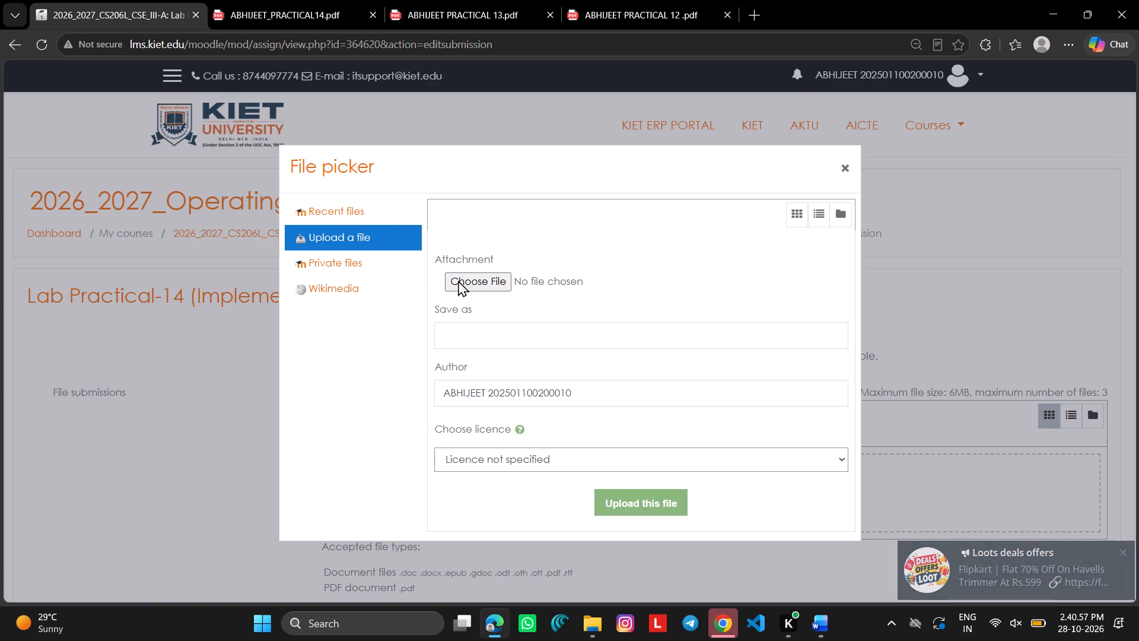
pyautogui.click(469, 289)
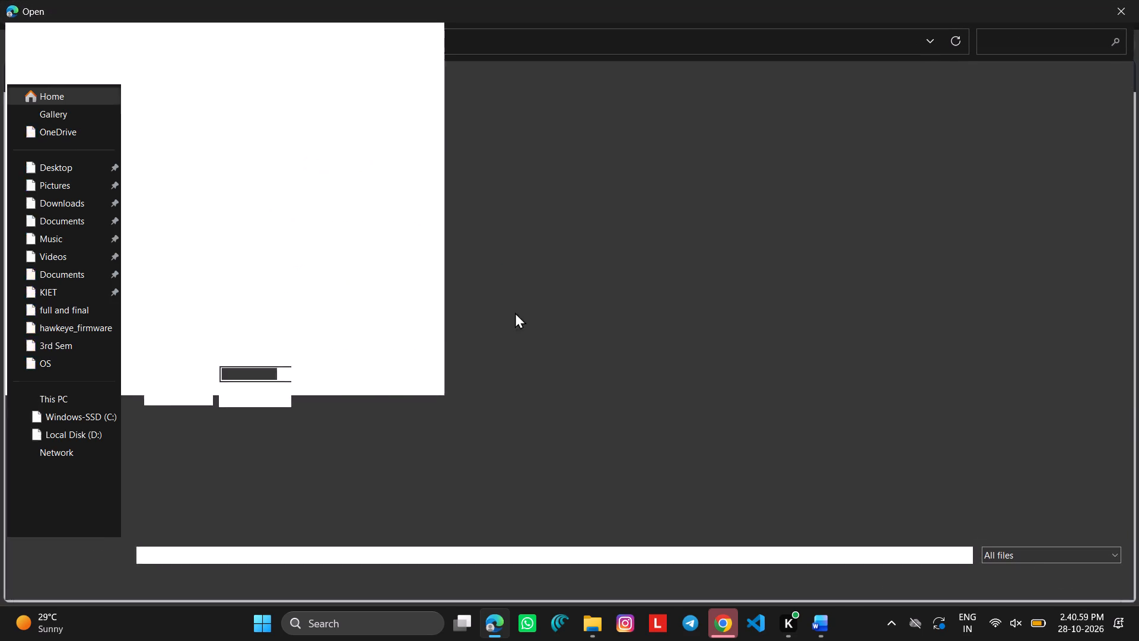
pyautogui.doubleClick(349, 144)
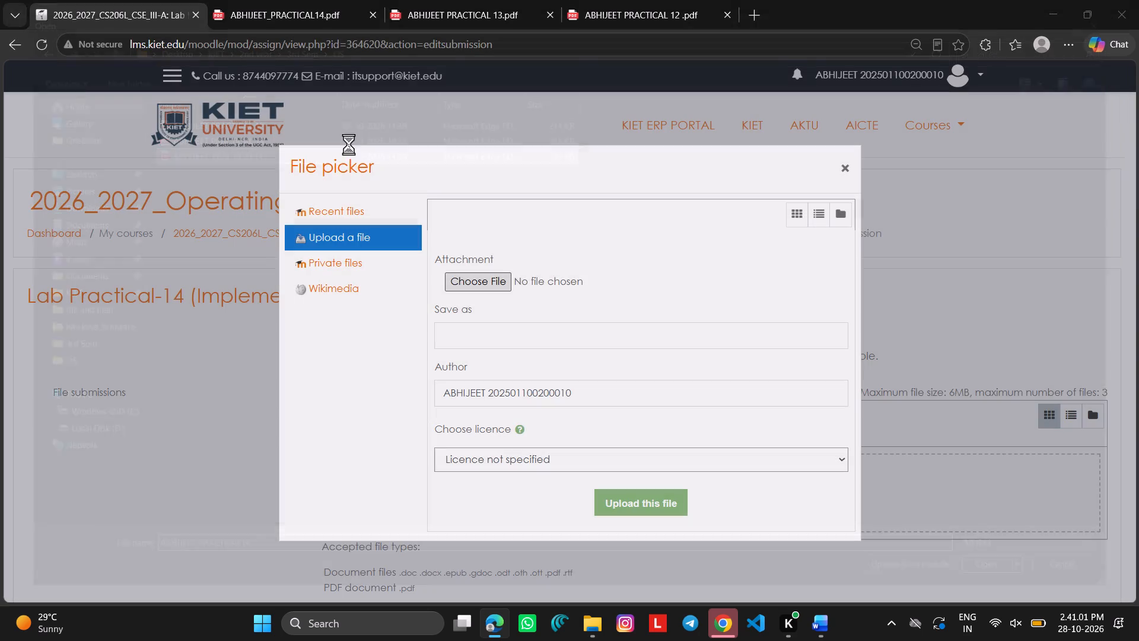
pyautogui.click(644, 510)
pyautogui.click(209, 8)
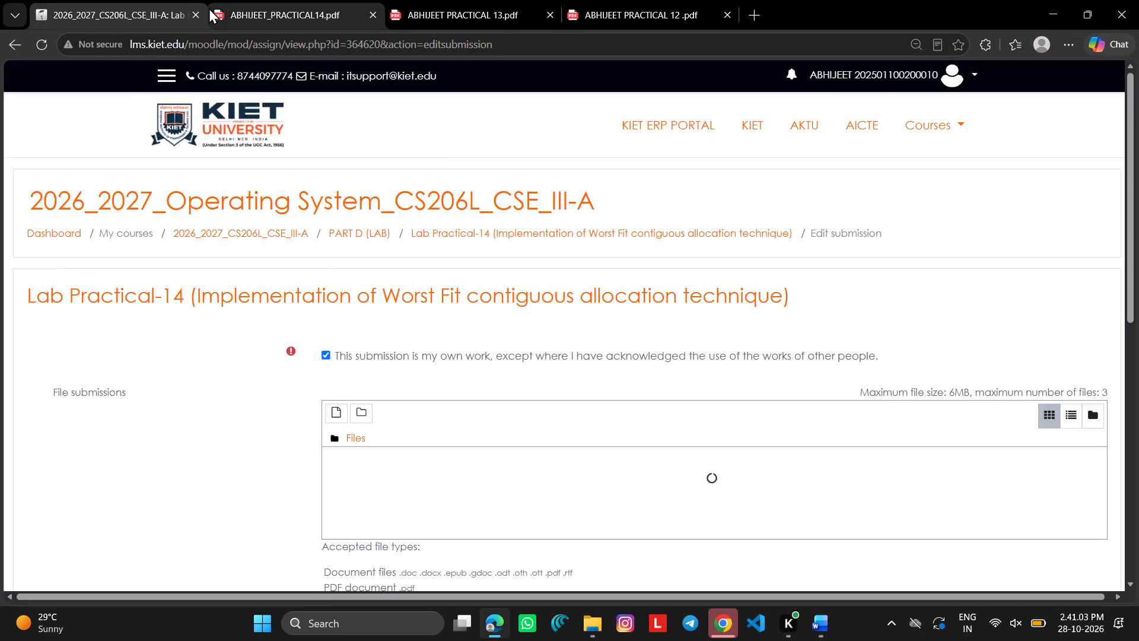
pyautogui.click(82, 0)
pyautogui.hscroll(-1, 527, 509)
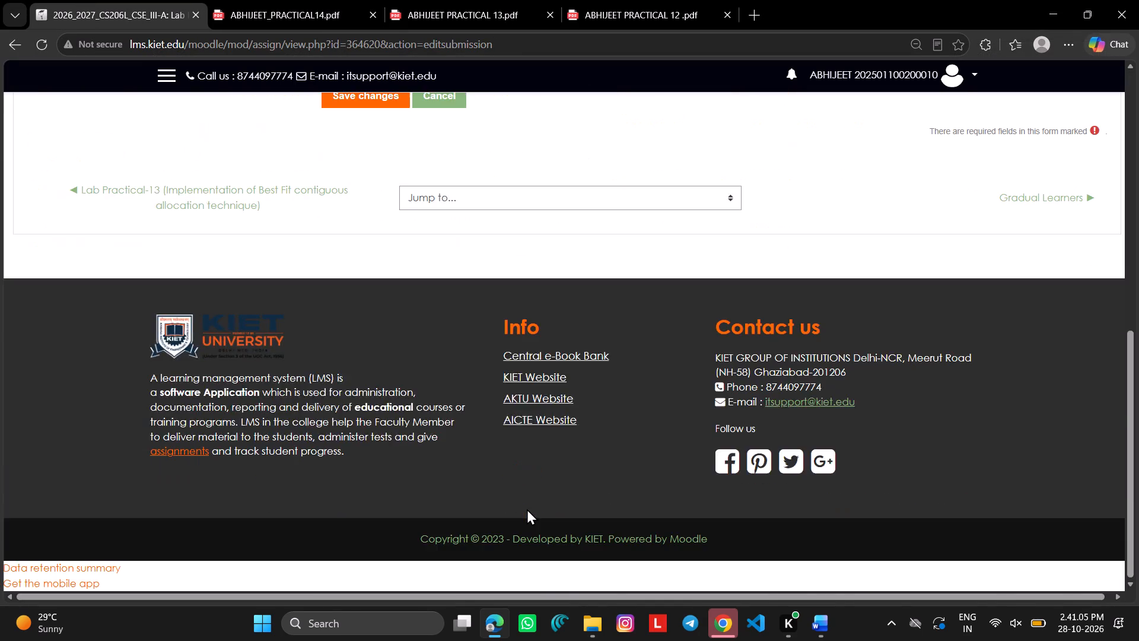
# Save the Lab Practical-14 (Worst Fit) submission and view its submission status.
pyautogui.hscroll(-1, 527, 509)
pyautogui.click(375, 568)
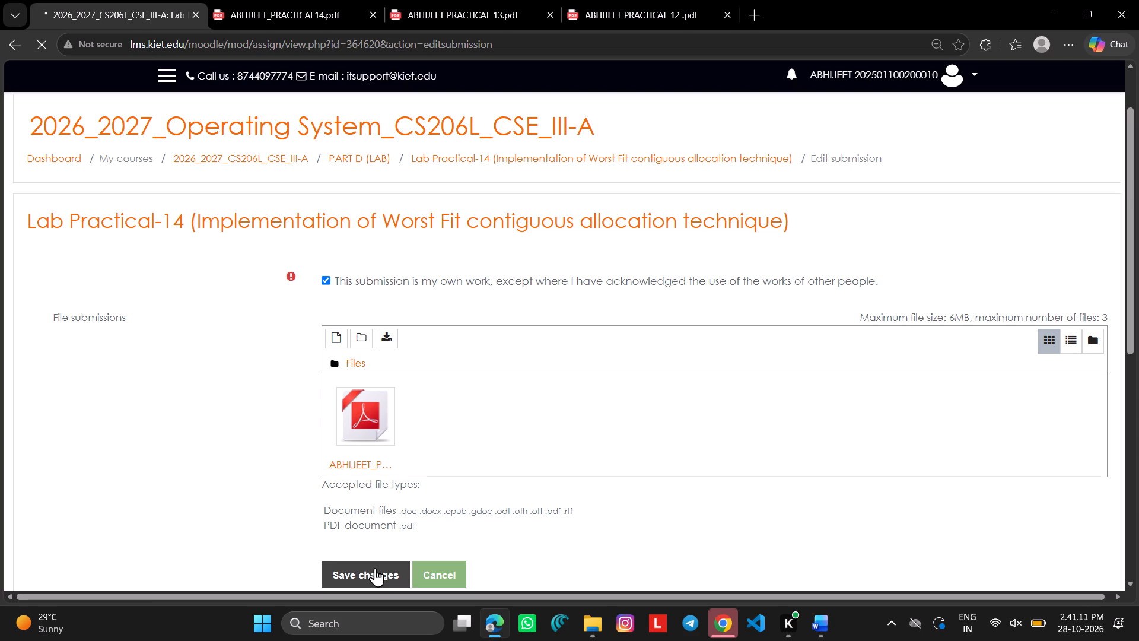
pyautogui.scroll(-1, 375, 568)
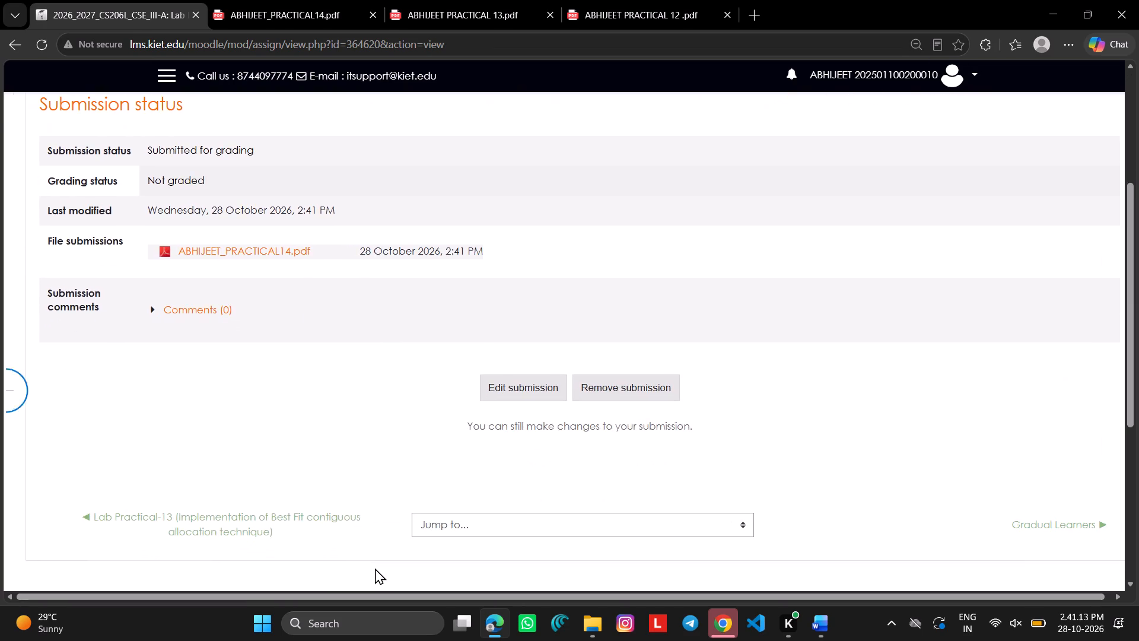
# Go back to the Operating System course page's list of lab practicals.
pyautogui.scroll(-1, 375, 568)
pyautogui.hscroll(10, 375, 568)
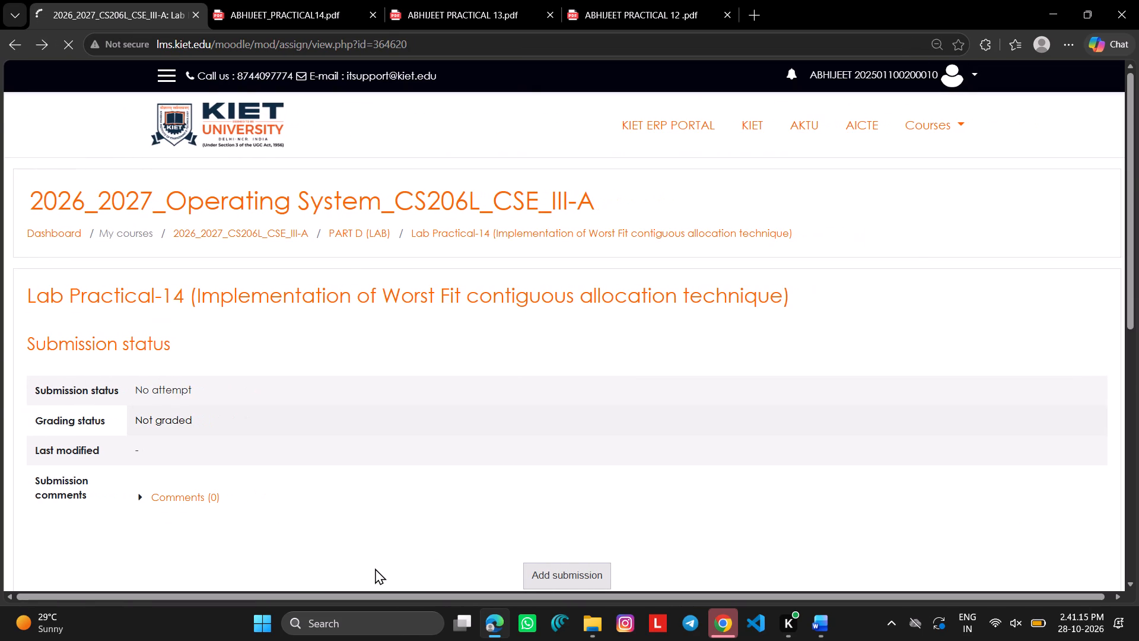
pyautogui.click(376, 575)
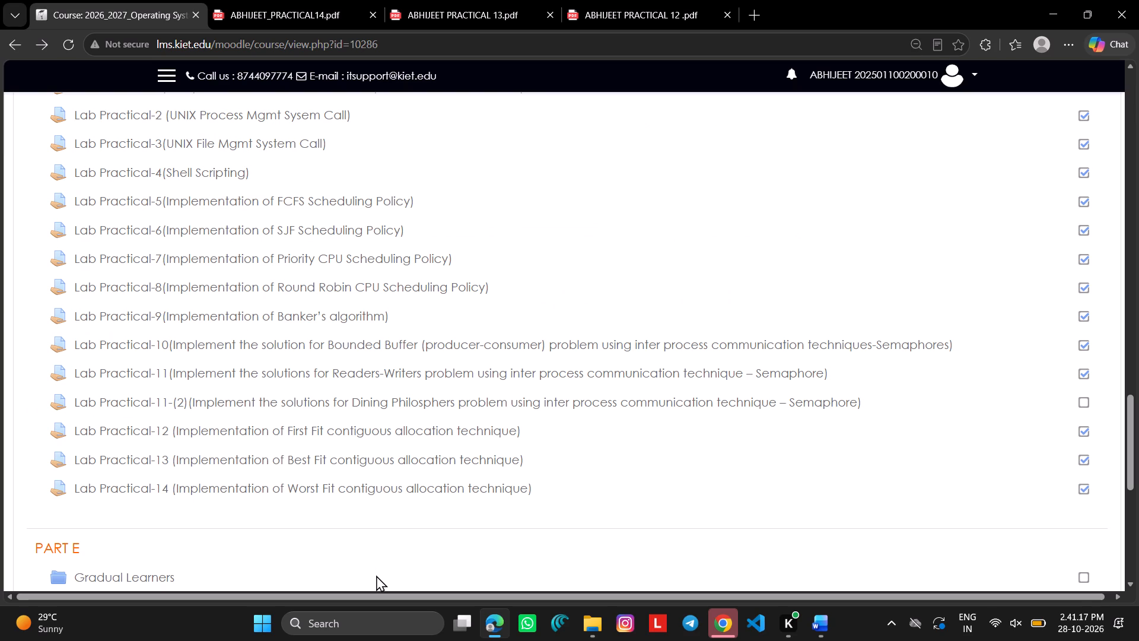